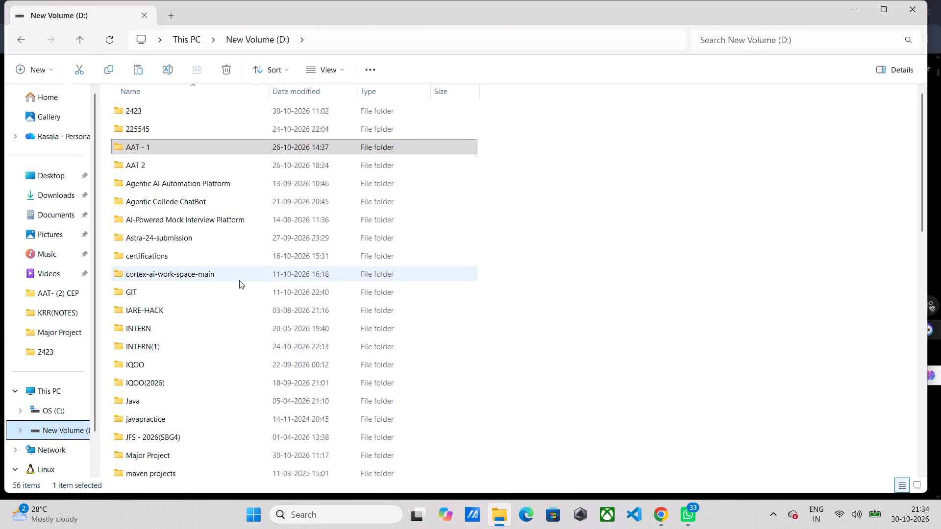
scroll(239, 280, down, 7)
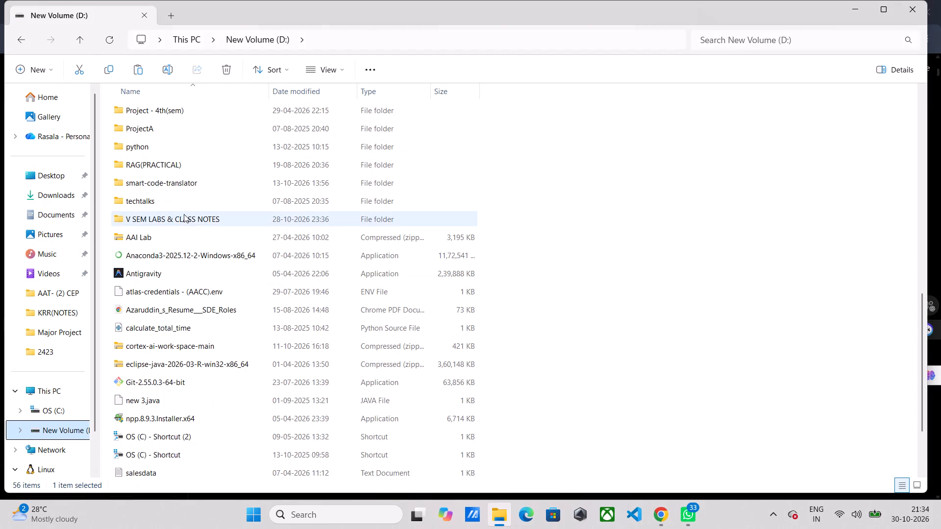
double_click(183, 217)
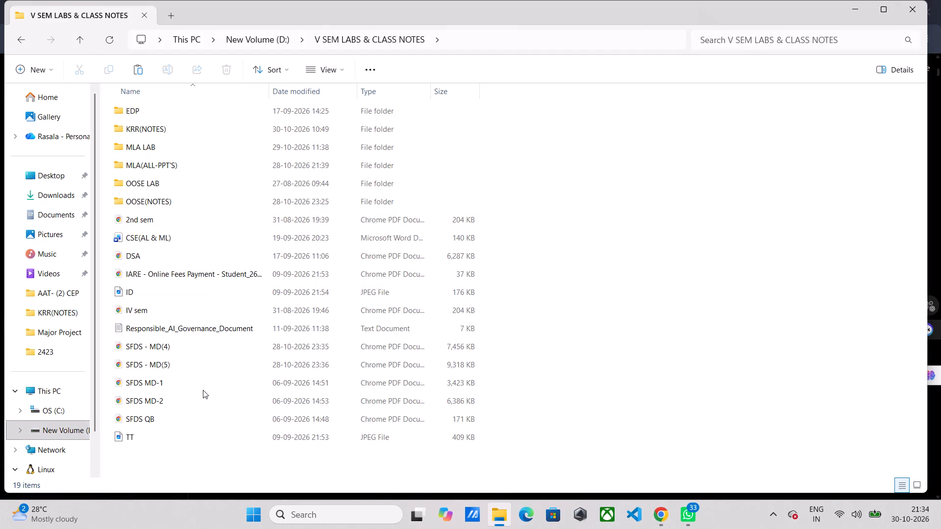
double_click(171, 129)
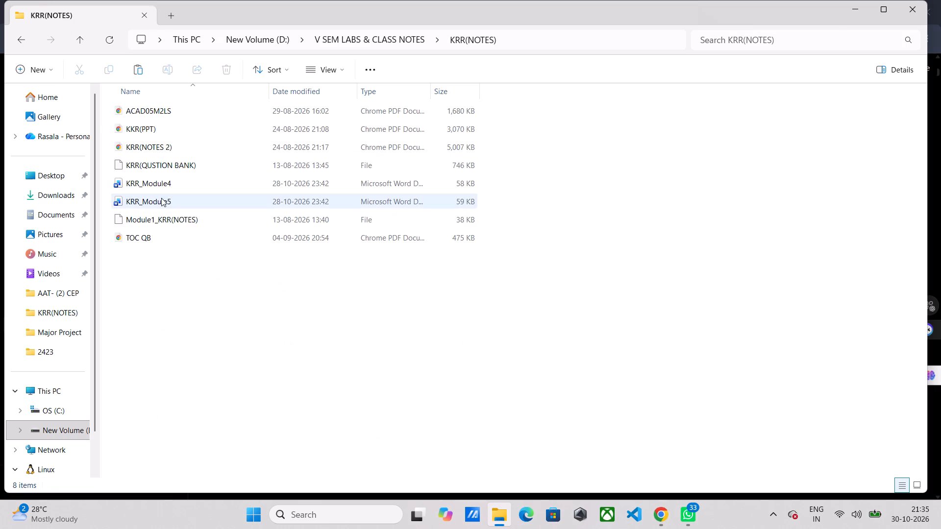
double_click(161, 198)
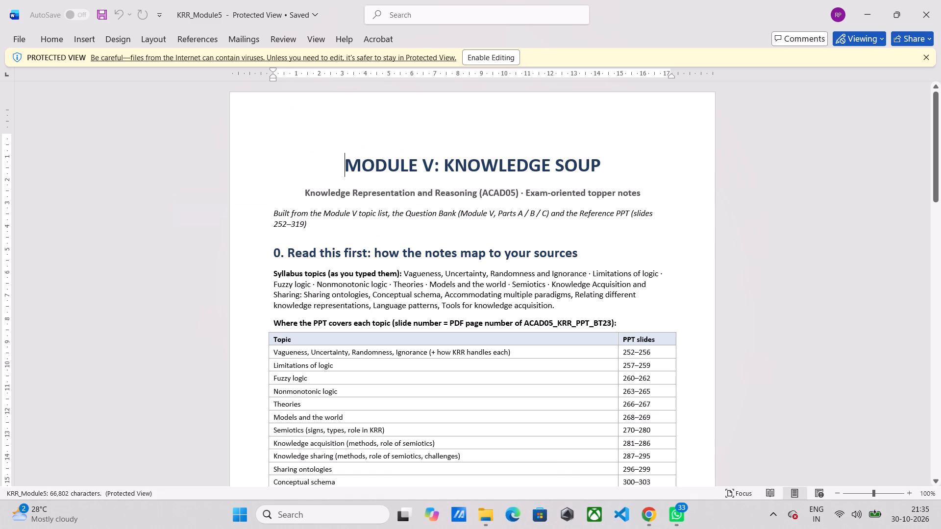
Skim the KRR_Module5 notes from the Knowledge Soup title page through to the Question Bank coverage at the end.
scroll(448, 281, down, 3)
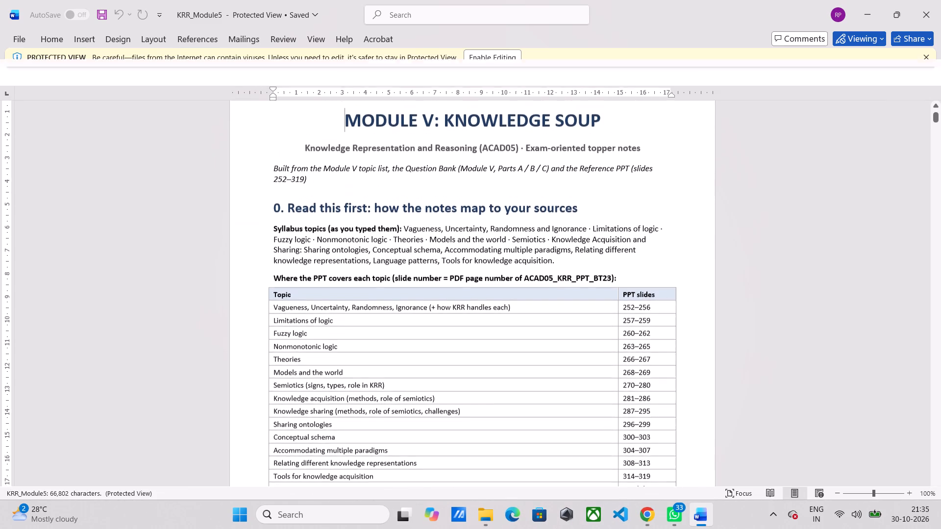
scroll(448, 281, down, 2)
scroll(448, 281, up, 1)
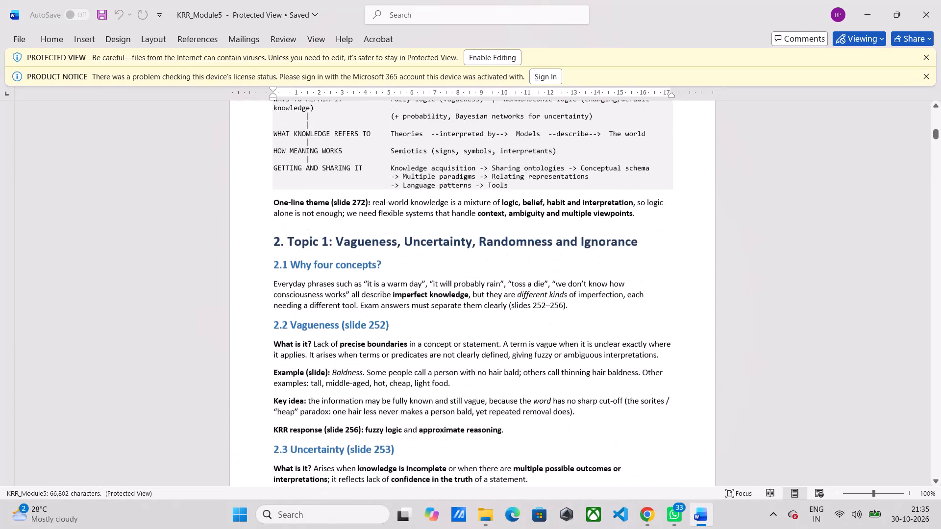
scroll(448, 281, down, 11)
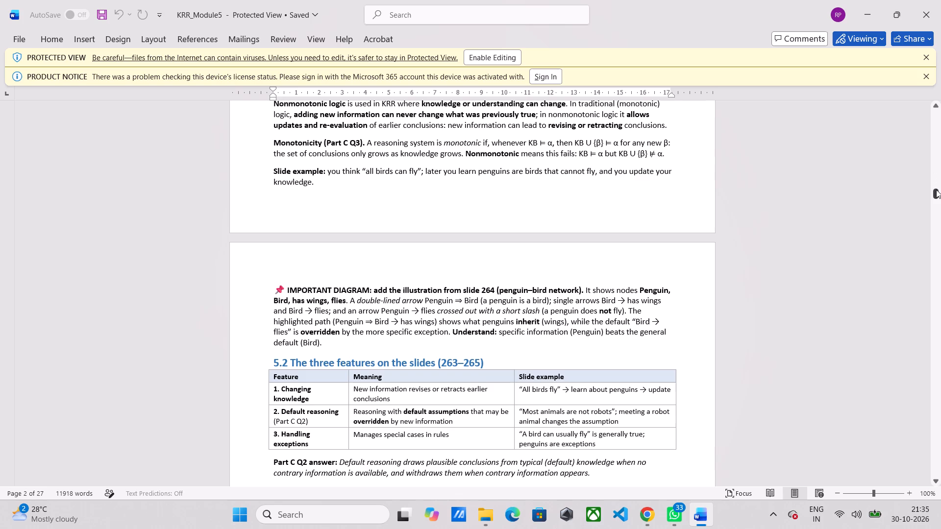
drag(936, 190, 933, 463)
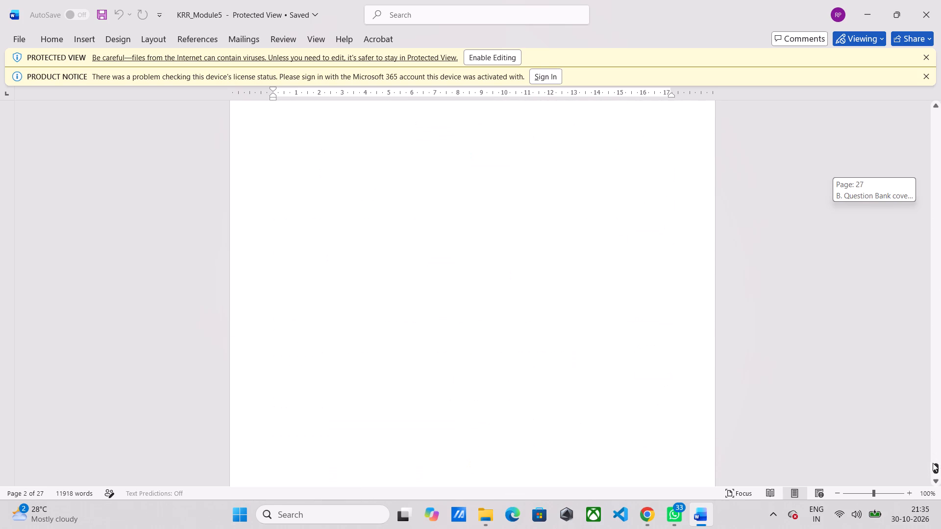
drag(933, 463, 933, 450)
Look back through the notes from the Question Bank coverage tables to the topic and slide table at the beginning.
scroll(767, 380, up, 1)
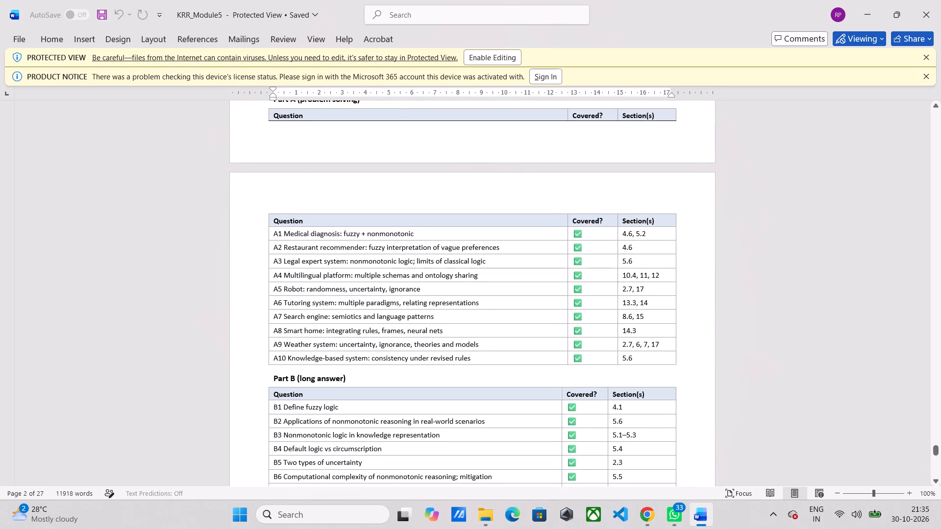
scroll(767, 380, up, 2)
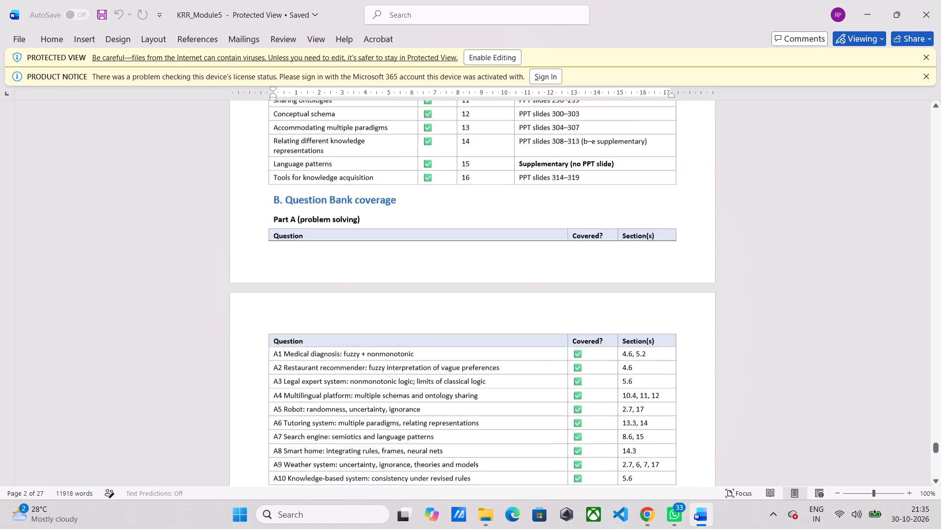
scroll(767, 380, up, 11)
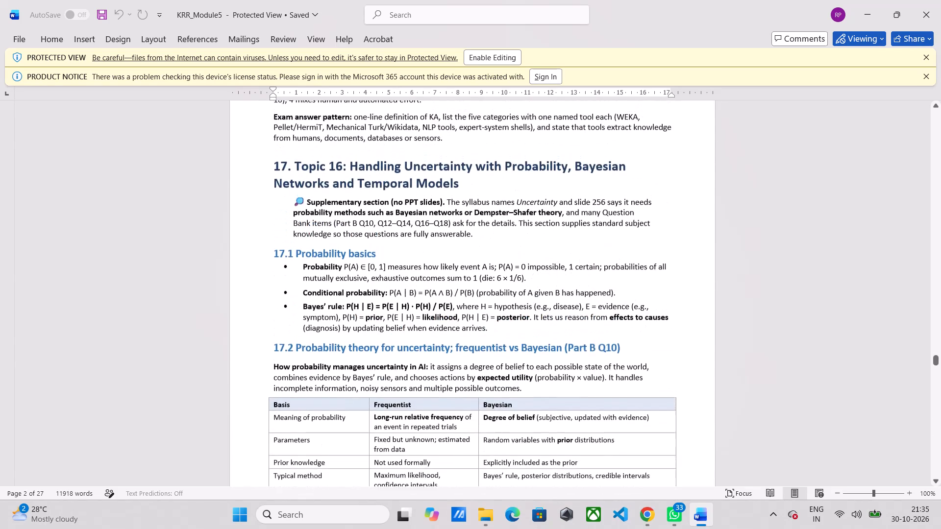
scroll(767, 380, up, 8)
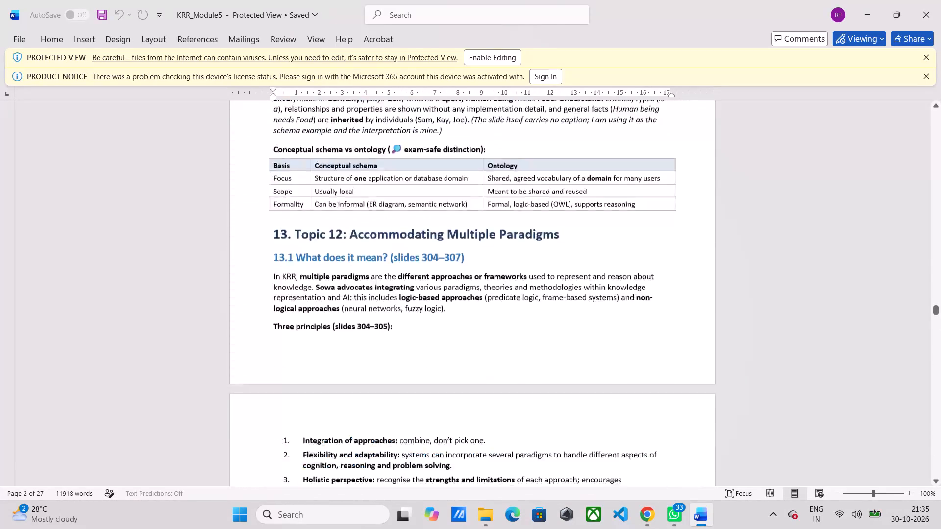
scroll(767, 380, up, 17)
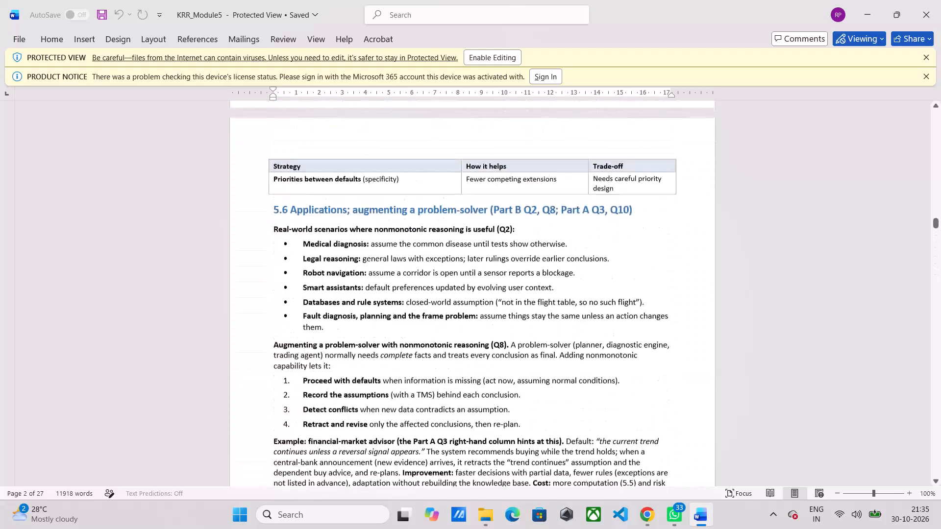
scroll(767, 380, up, 9)
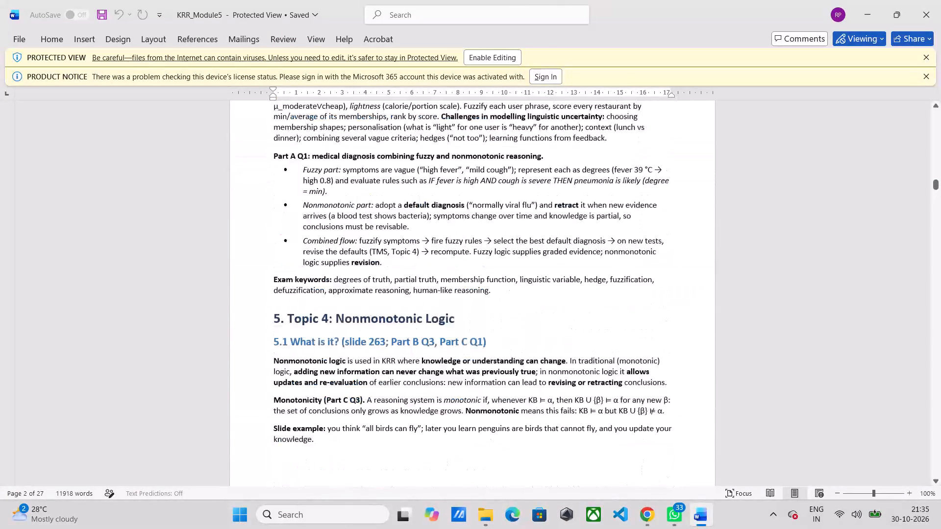
scroll(767, 380, up, 5)
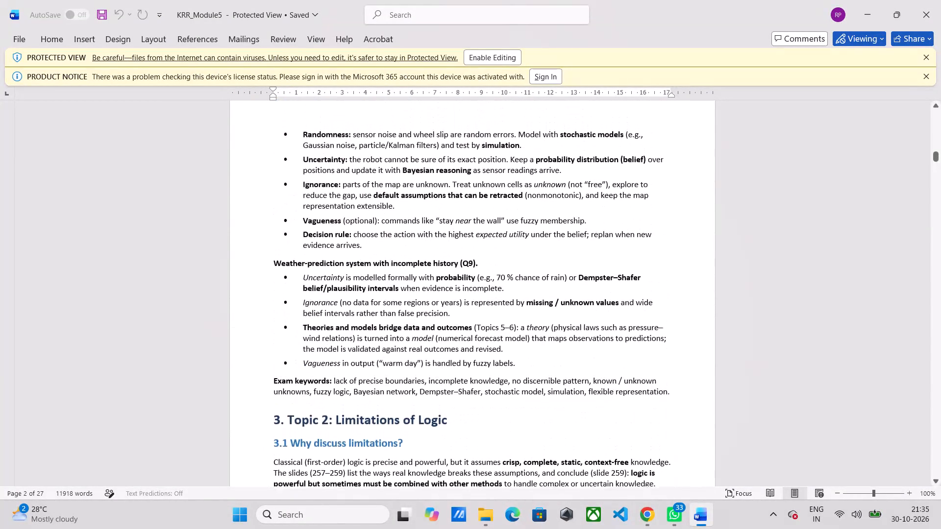
scroll(767, 380, up, 7)
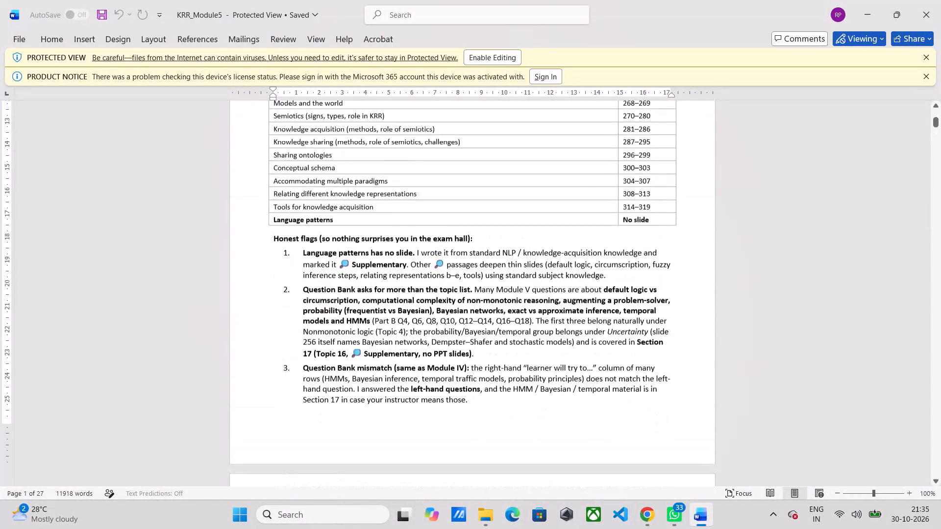
scroll(767, 380, up, 1)
Read the Module Overview and the start of Topic 1 on vagueness, uncertainty, randomness and ignorance.
scroll(767, 380, down, 6)
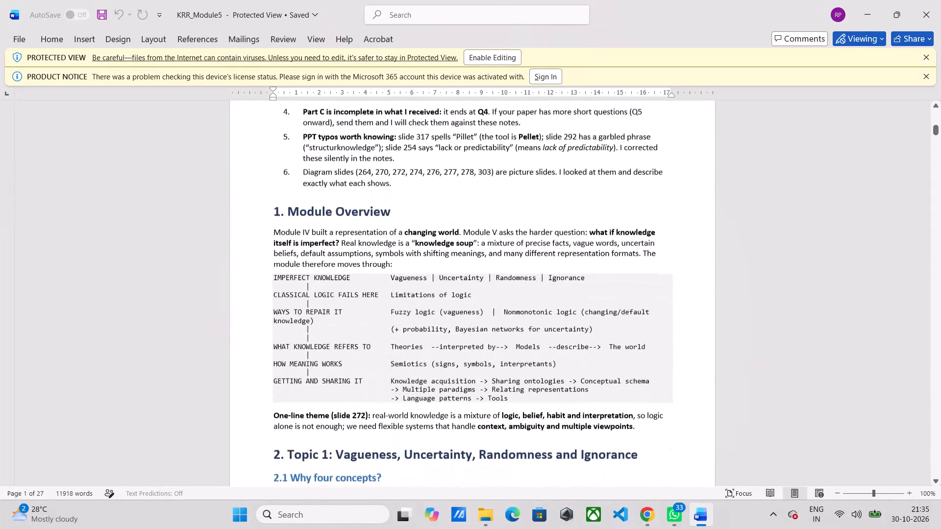
scroll(767, 380, down, 2)
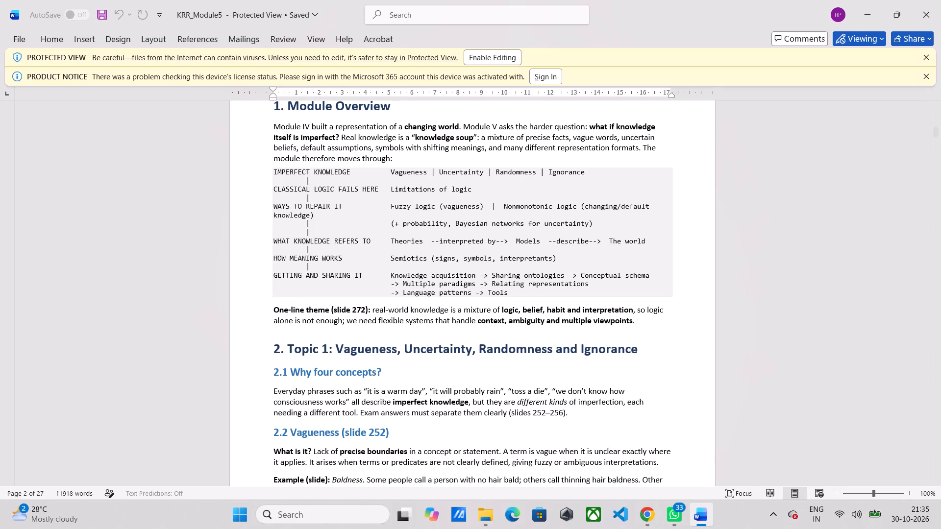
scroll(767, 380, down, 1)
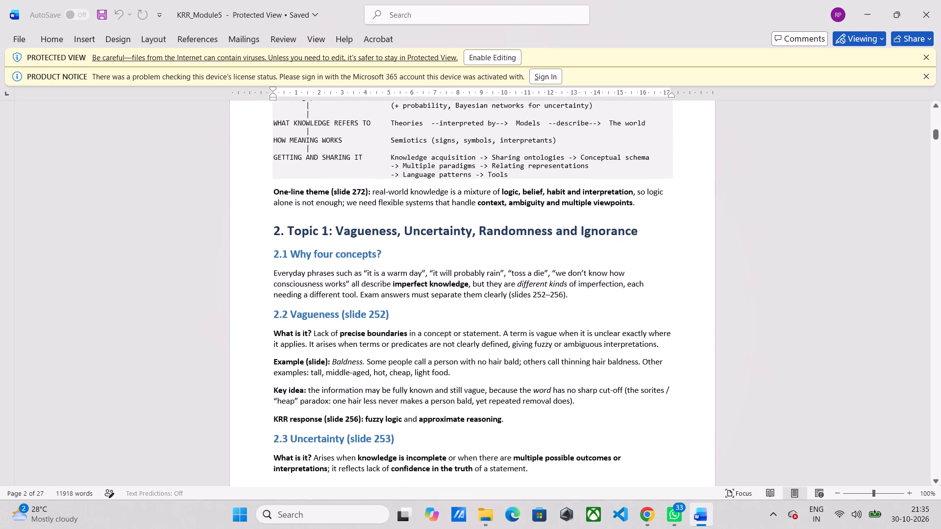
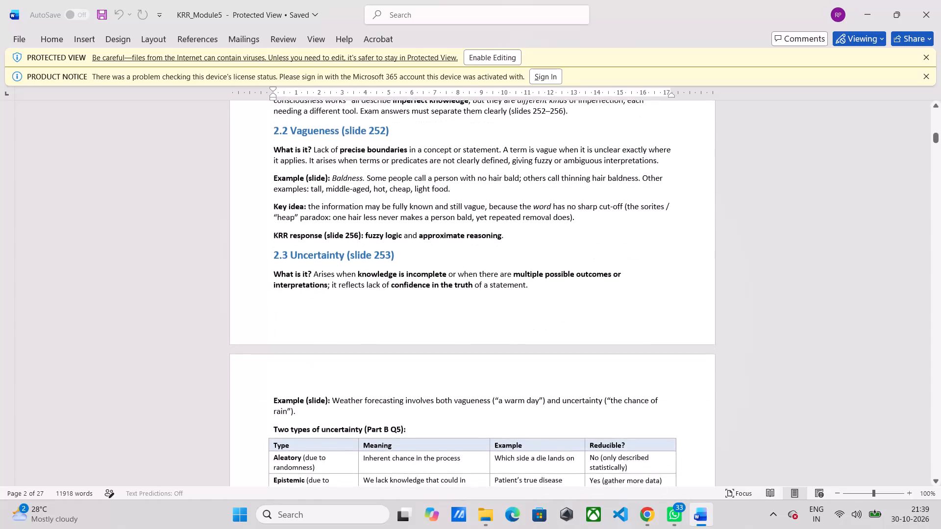
Read on through the notes' sections on vagueness, the types of uncertainty and randomness.
scroll(767, 380, down, 1)
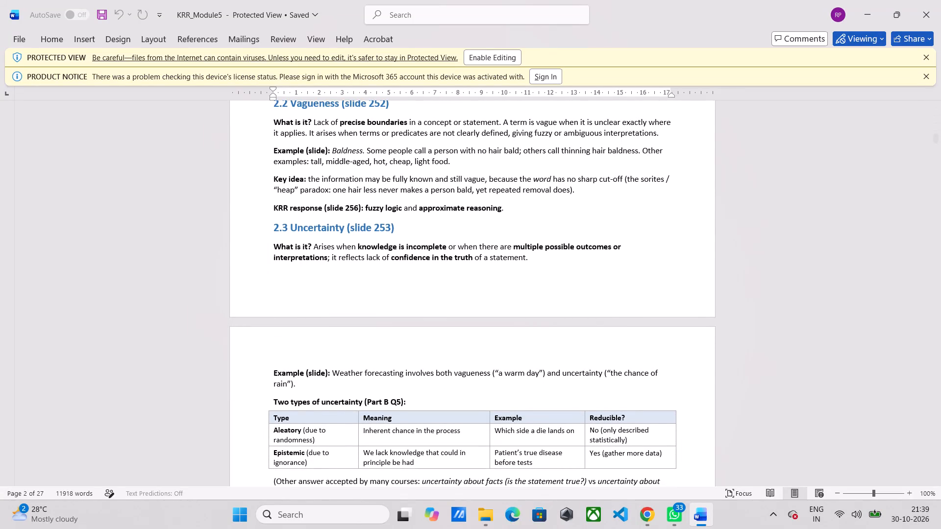
scroll(767, 380, down, 2)
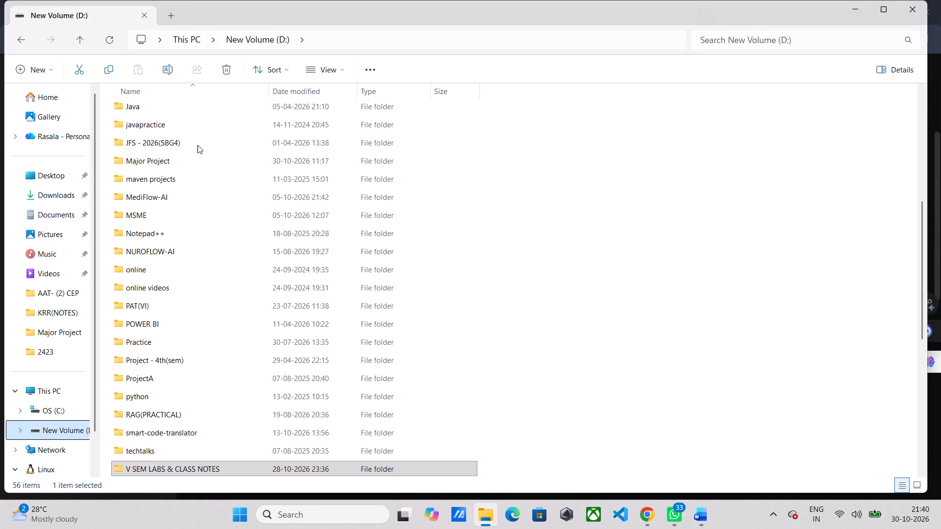
scroll(202, 294, down, 4)
scroll(202, 294, up, 10)
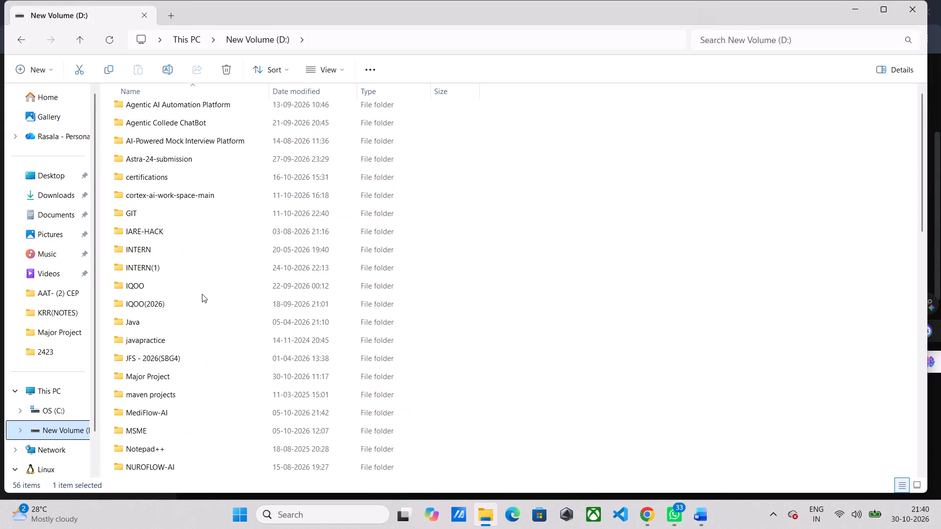
double_click(158, 143)
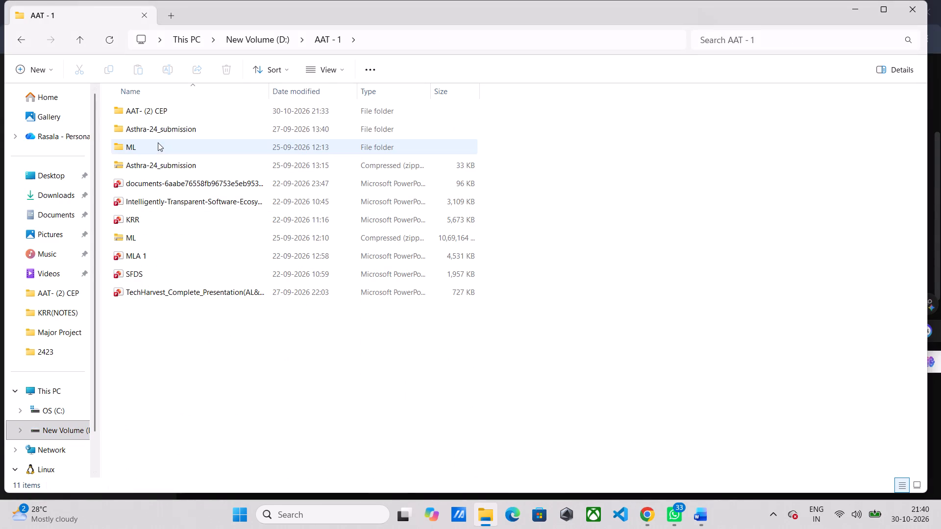
double_click(171, 115)
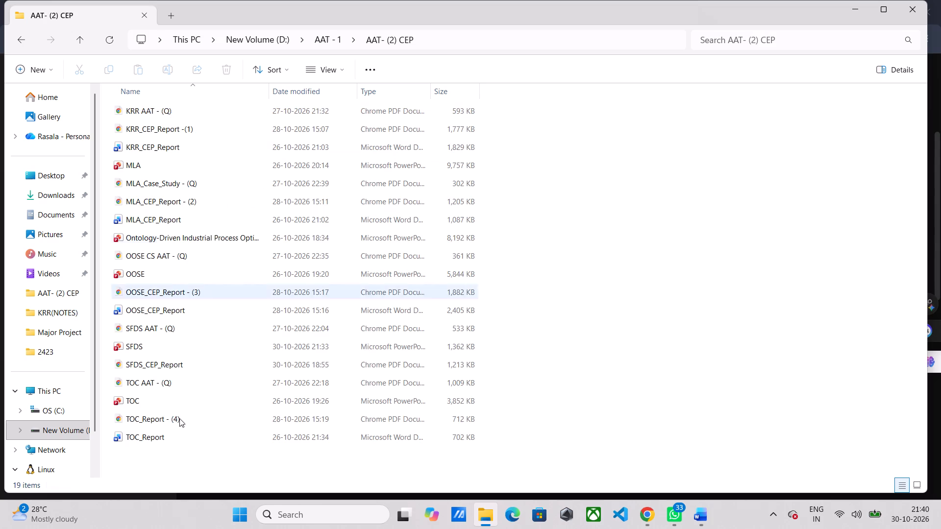
scroll(146, 358, down, 2)
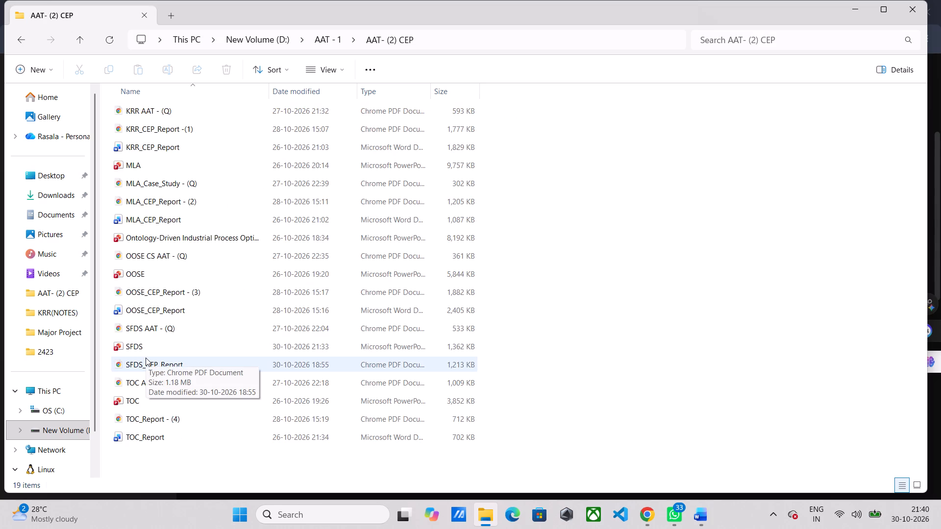
double_click(130, 342)
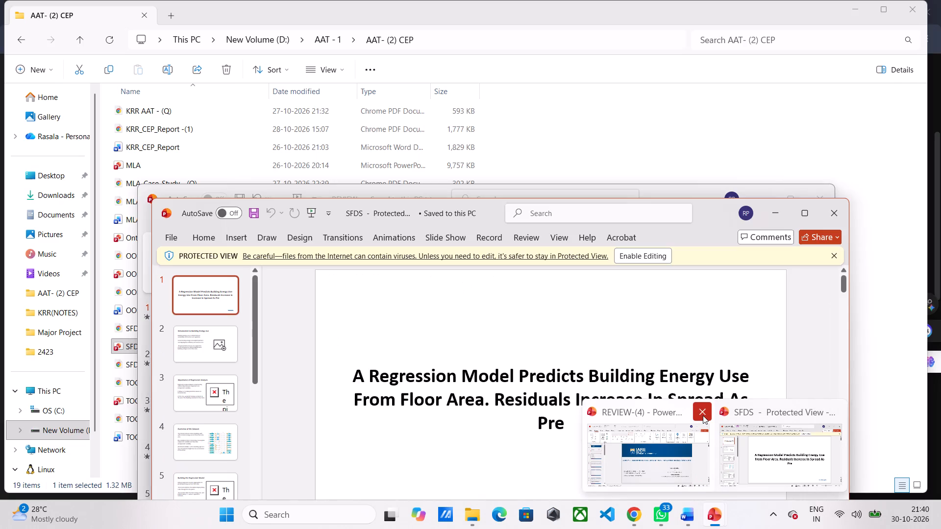
Close the REVIEW-(4) presentation.
click(703, 415)
Open the OOSE presentation from the AAT- (2) CEP folder and copy its IARE title slide.
click(688, 102)
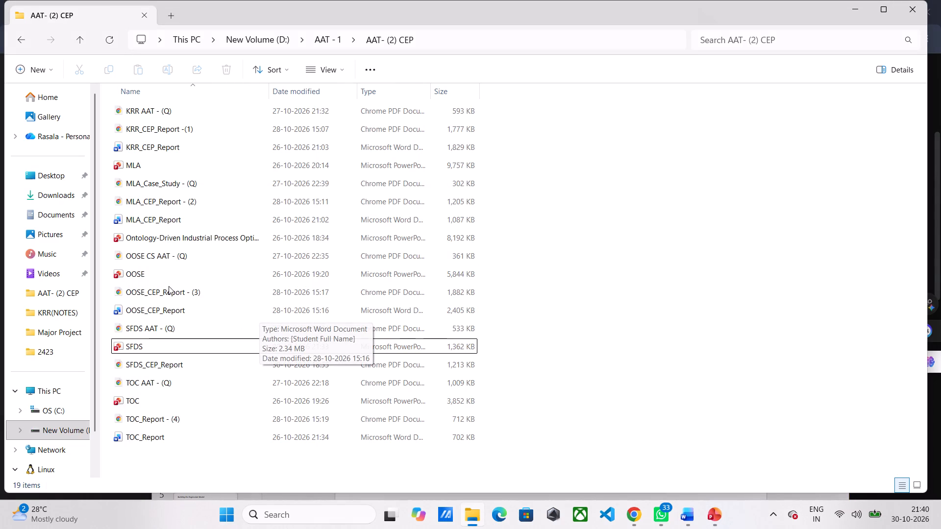
double_click(165, 271)
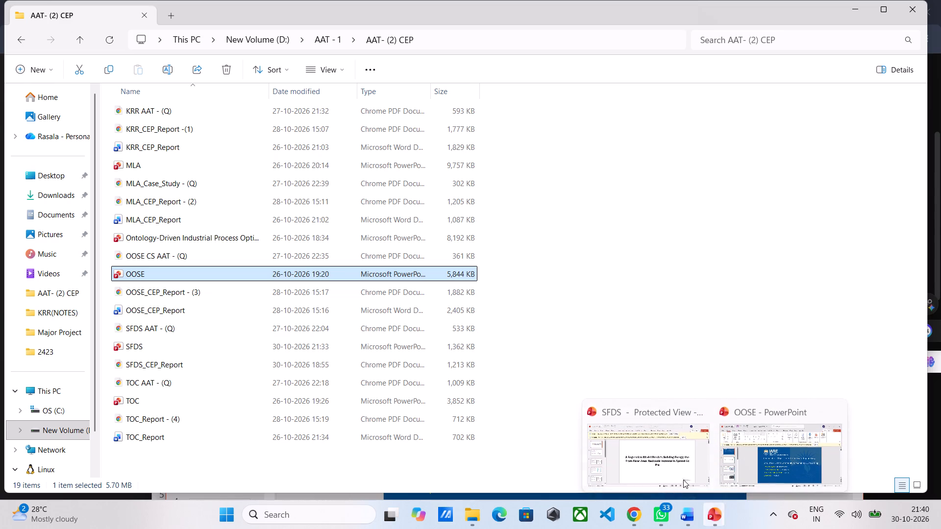
click(753, 450)
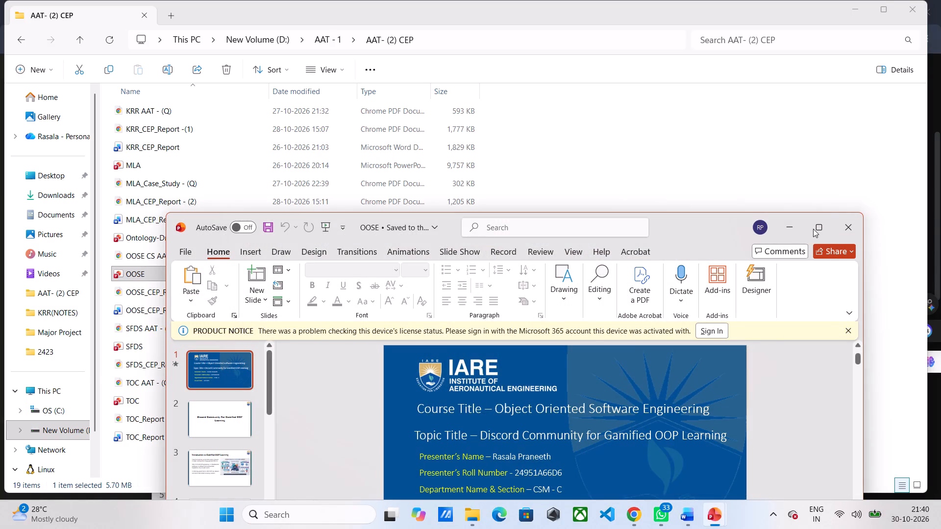
click(813, 229)
right_click(100, 175)
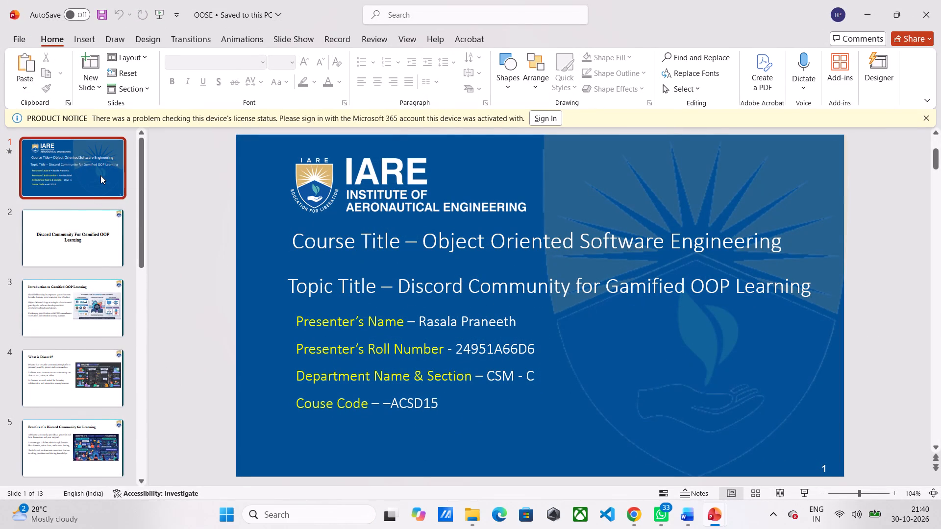
click(131, 221)
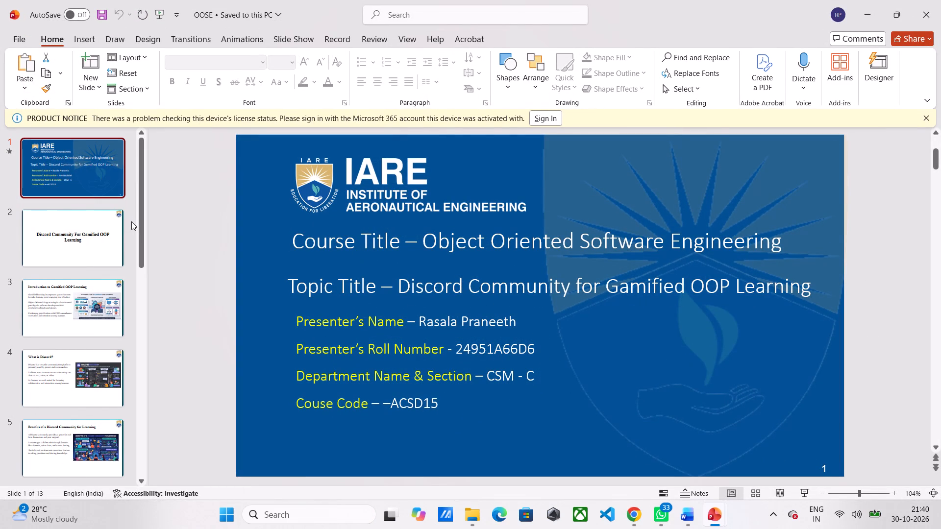
Enable editing in the SFDS presentation, paste the copied IARE title slide and move it to the front as slide 1.
click(661, 452)
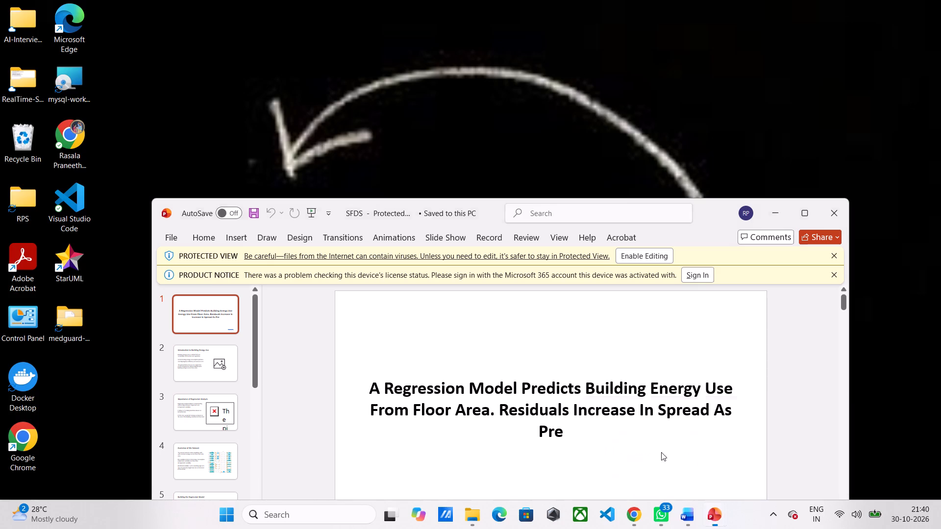
click(802, 216)
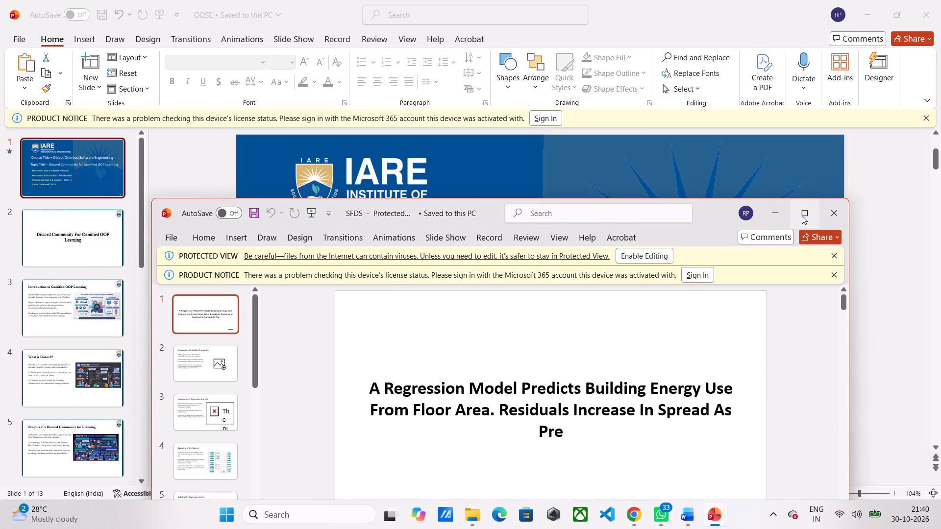
click(511, 55)
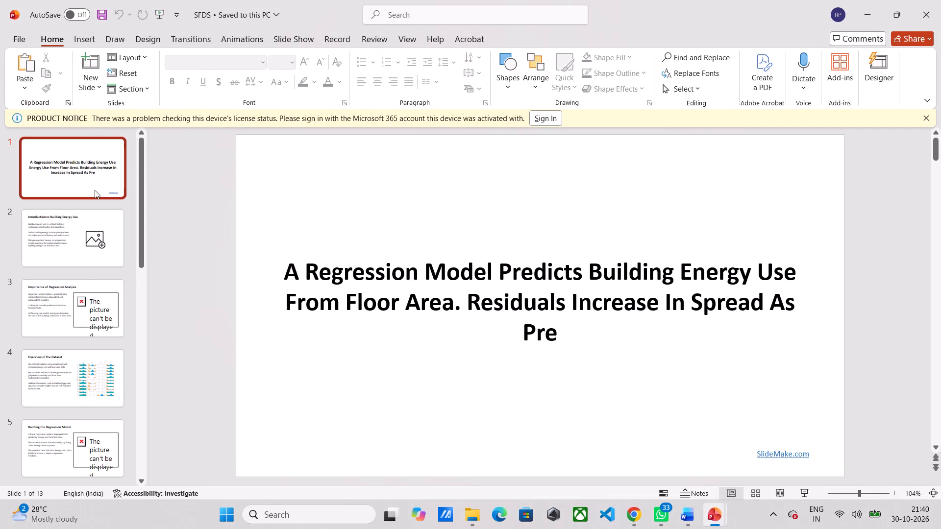
key(ctrl+v)
drag(87, 230, 97, 166)
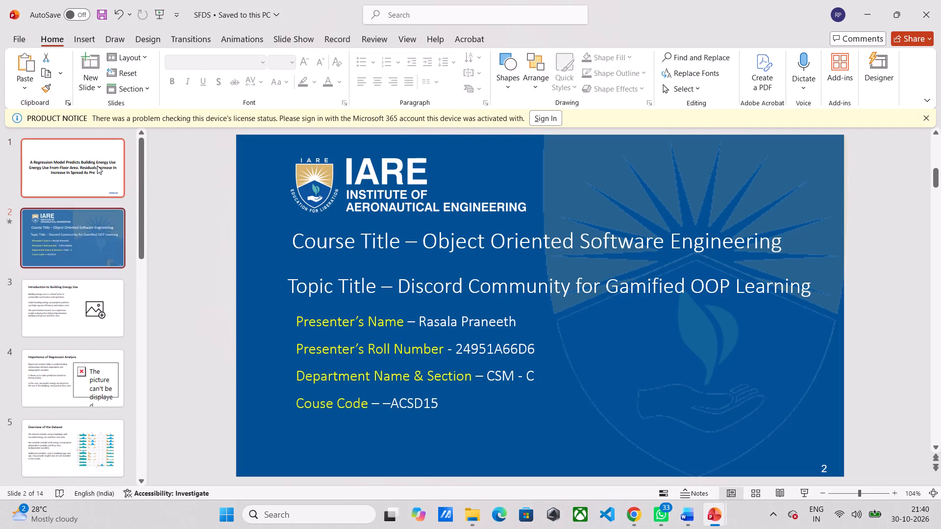
drag(97, 230, 74, 150)
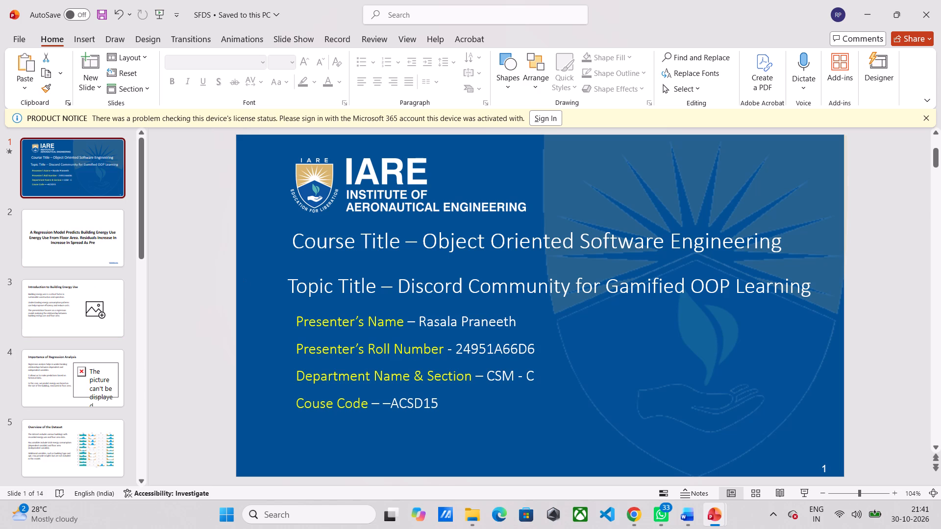
key(alt+Tab)
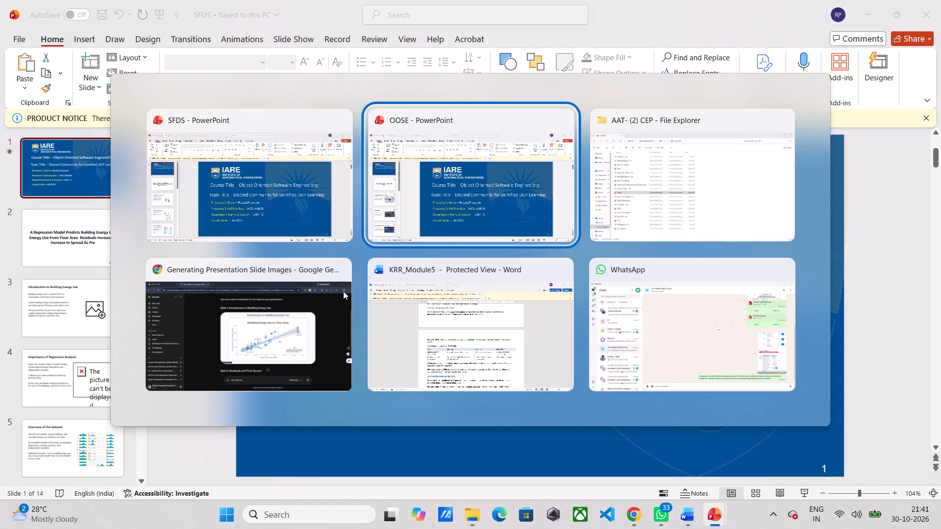
key(alt+Tab)
key(alt+Tab)
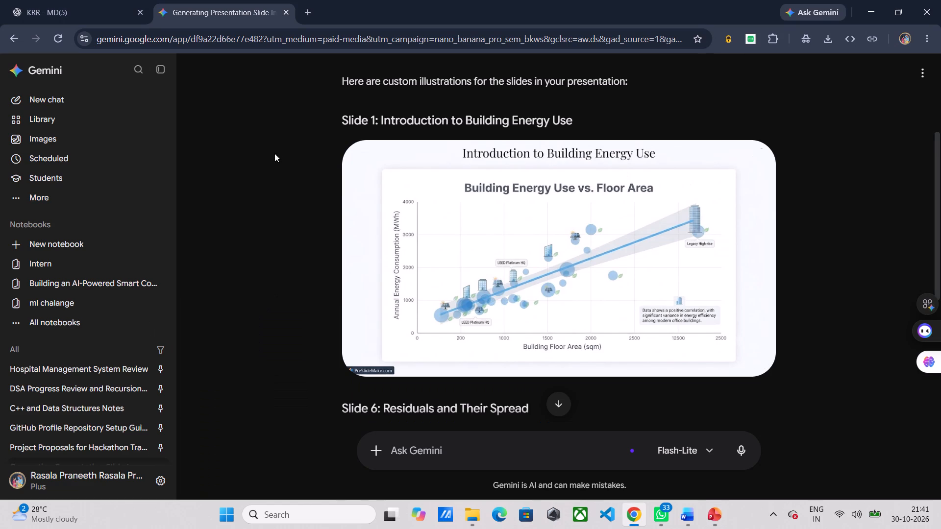
click(314, 9)
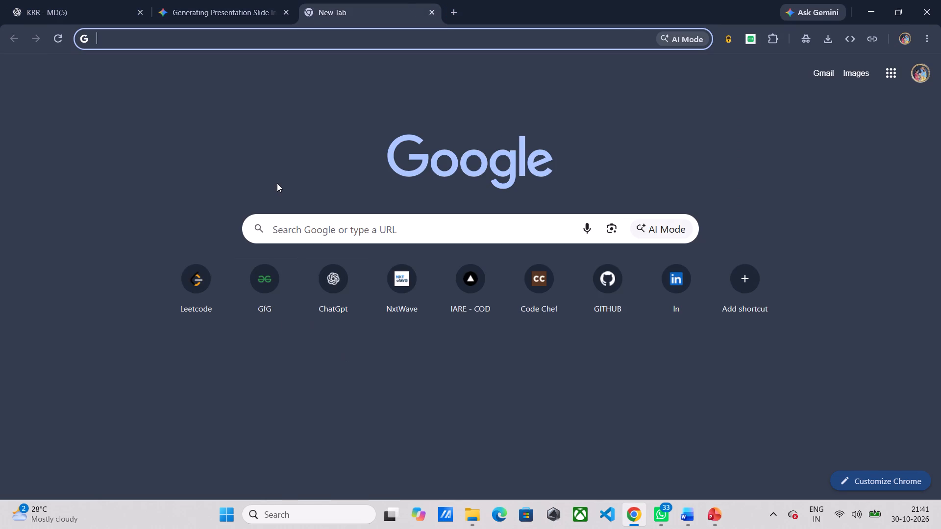
text(re)
key(Return)
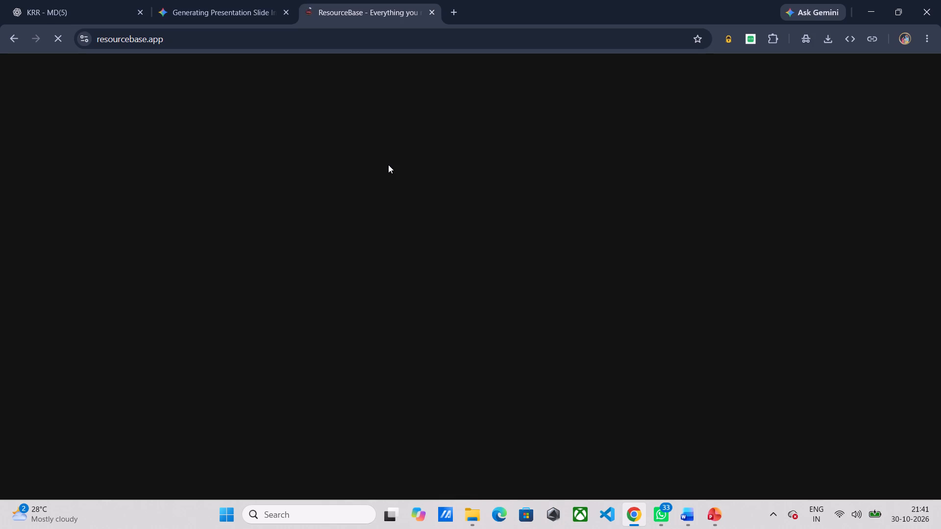
scroll(618, 279, down, 7)
click(630, 313)
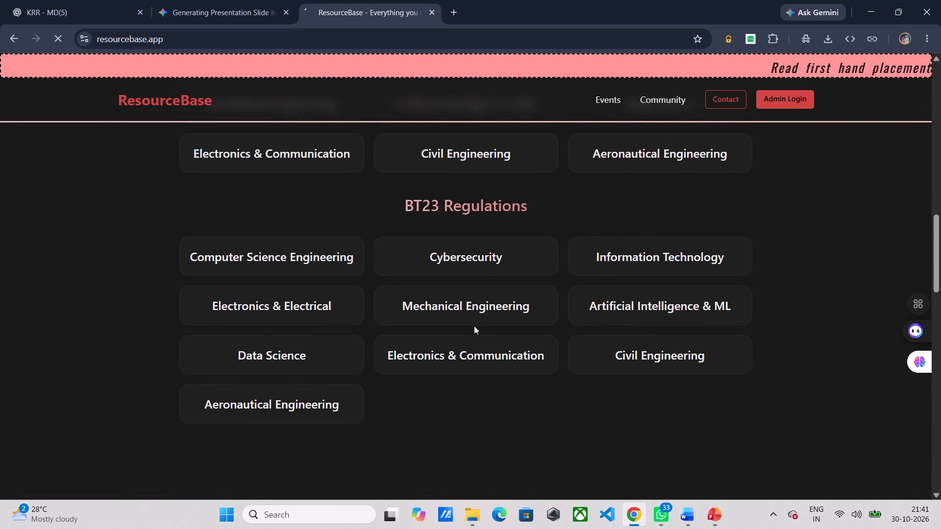
scroll(474, 326, down, 10)
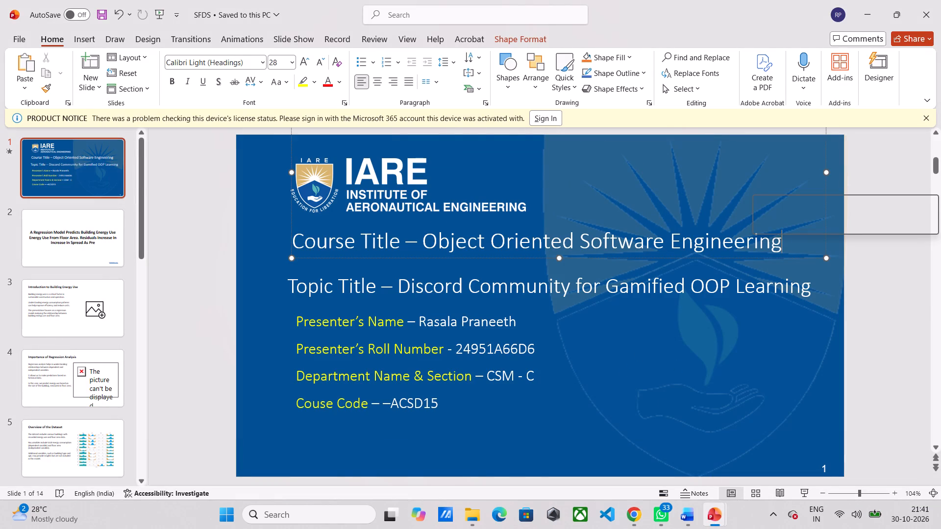
drag(749, 246, 461, 247)
key(BackSpace)
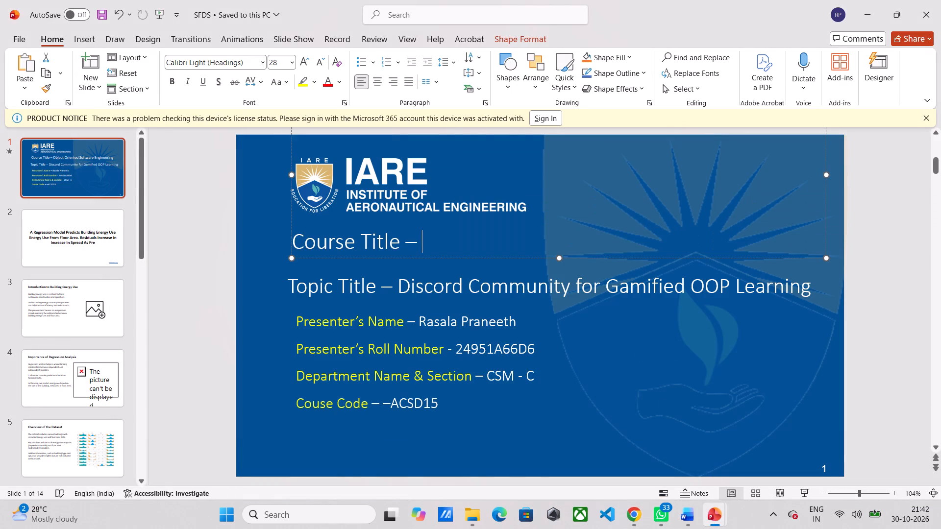
key(ctrl+v)
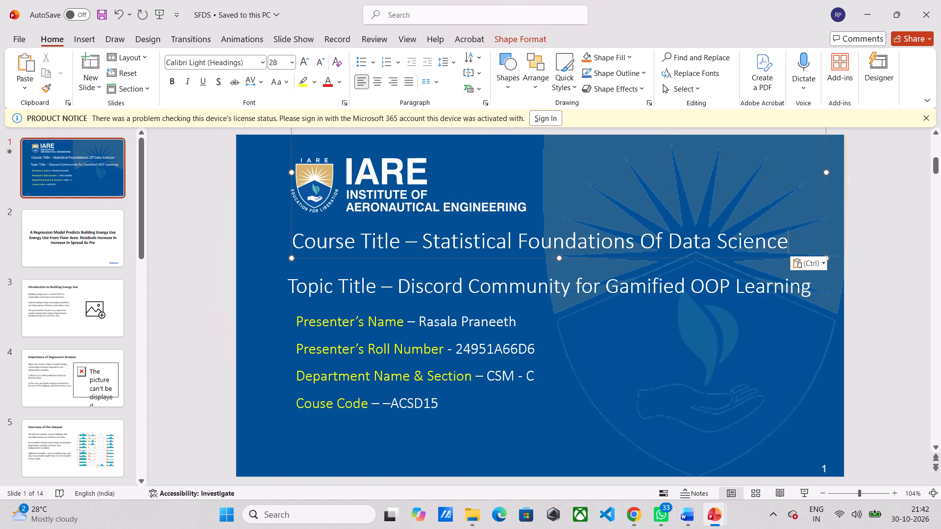
Go to slide 2 and select all the text in the SlideMake.com link box.
click(558, 280)
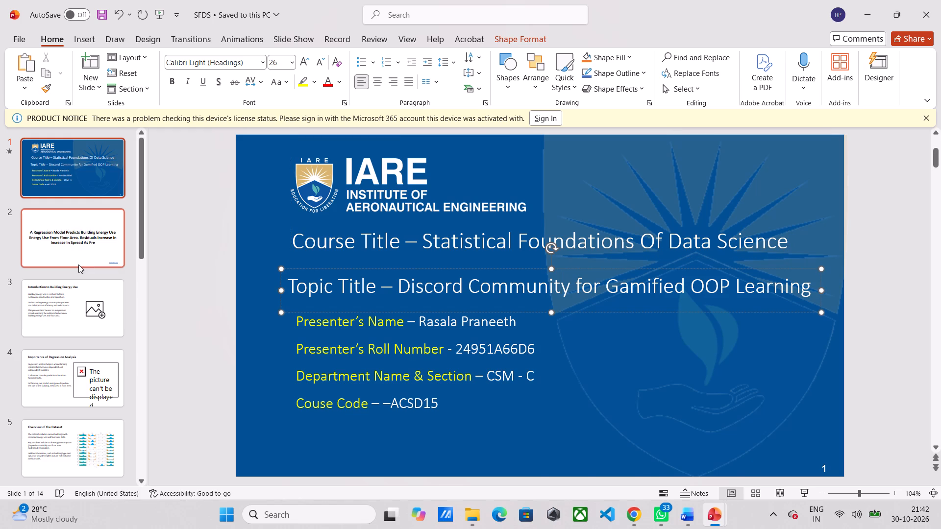
click(78, 264)
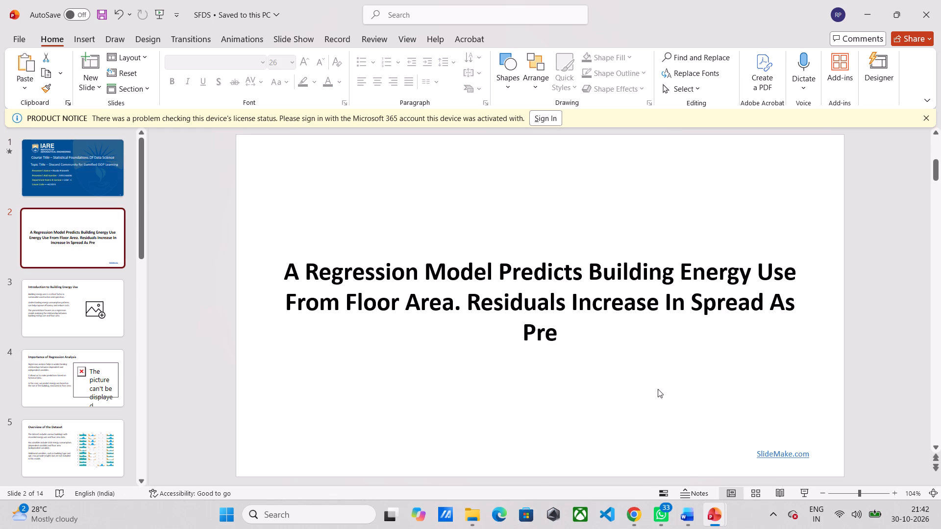
click(769, 448)
key(ctrl+a)
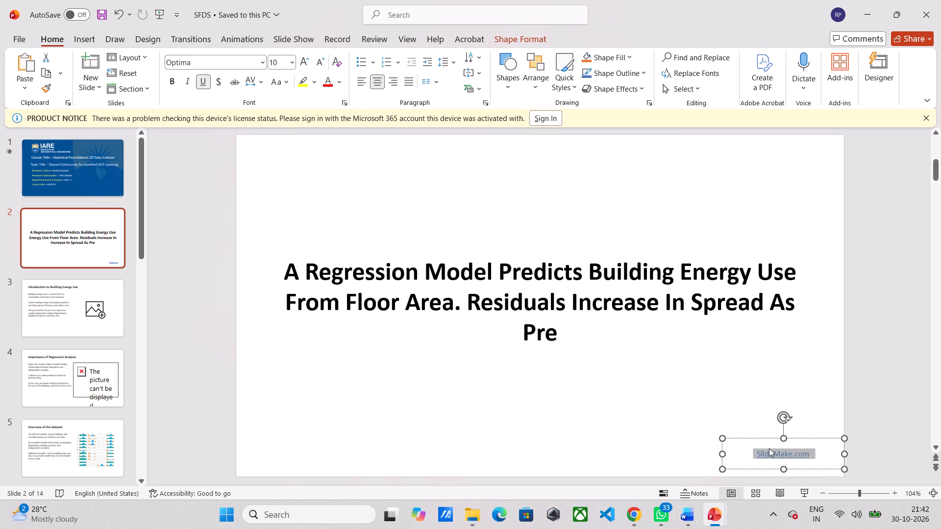
Delete the selected SlideMake.com link text from slide 2.
key(Delete)
click(665, 379)
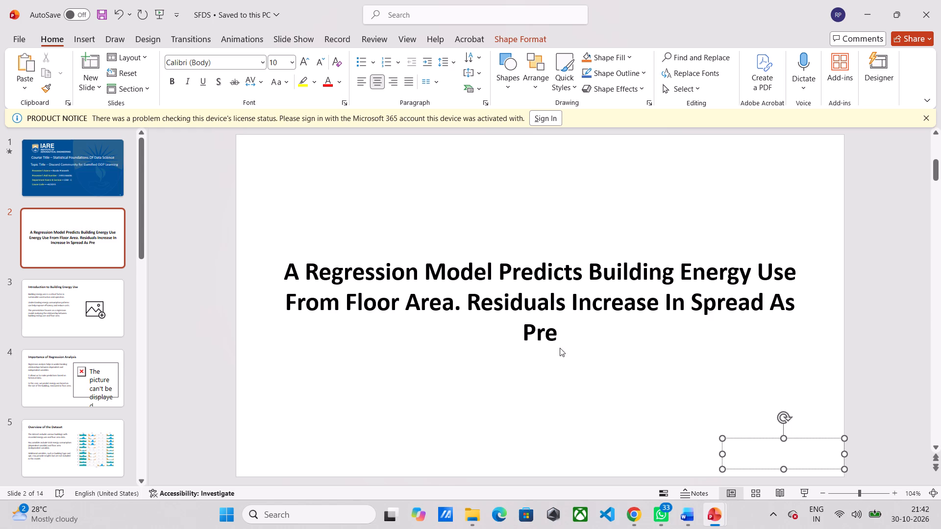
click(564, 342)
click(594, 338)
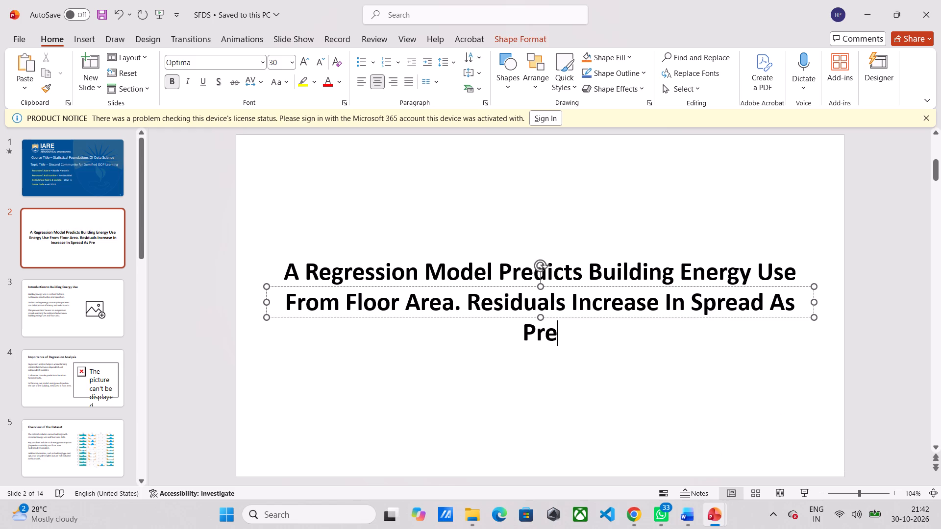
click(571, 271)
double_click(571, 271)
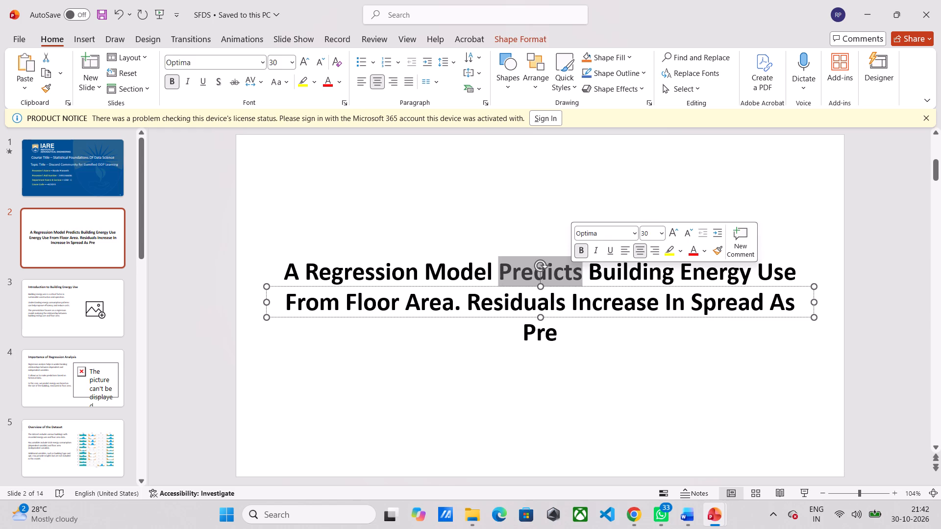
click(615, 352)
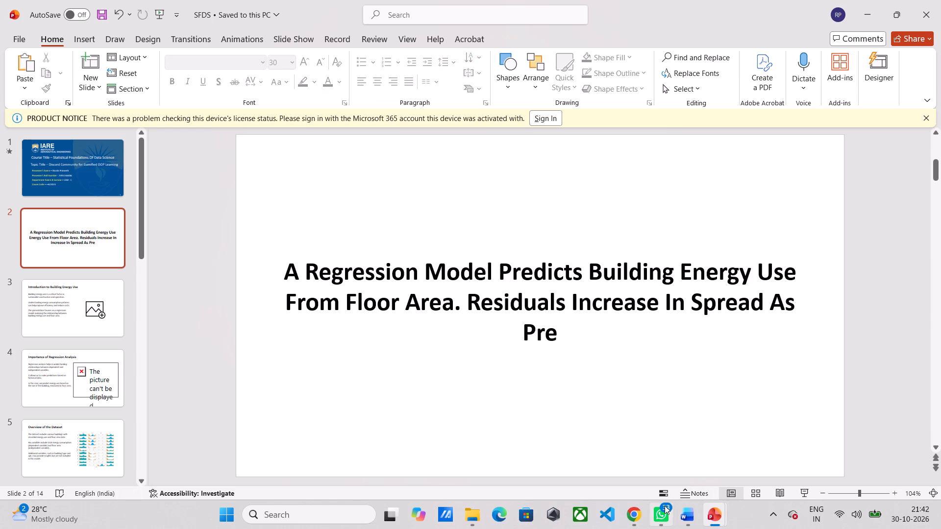
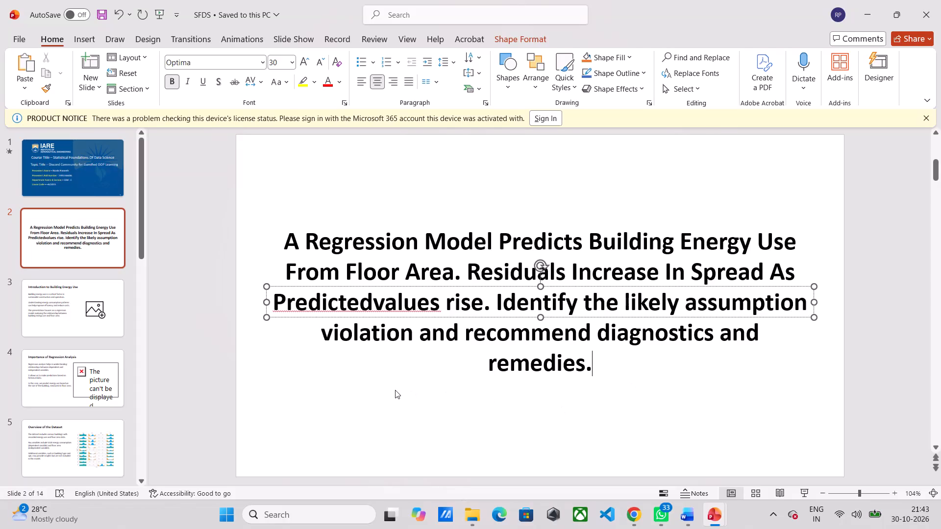
Leave the emptied SlideMake.com link box on slide 2, with nothing on the slide selected.
click(395, 390)
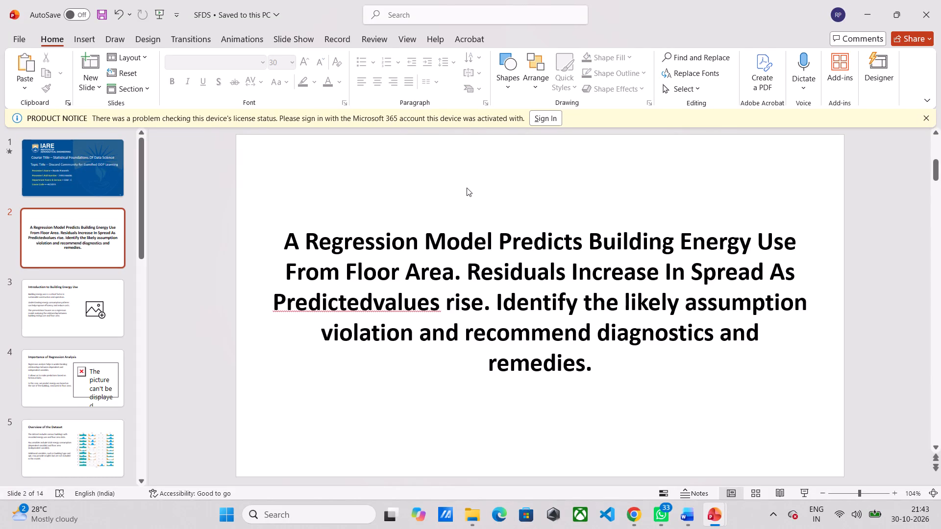
click(467, 188)
Go to slide 3, "Introduction to Building Energy Use", to work on its content.
click(57, 313)
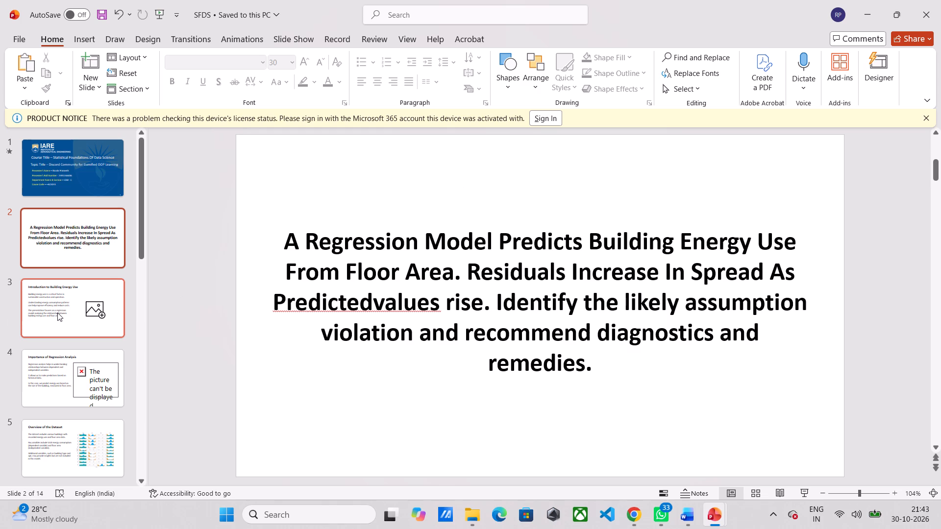
click(500, 220)
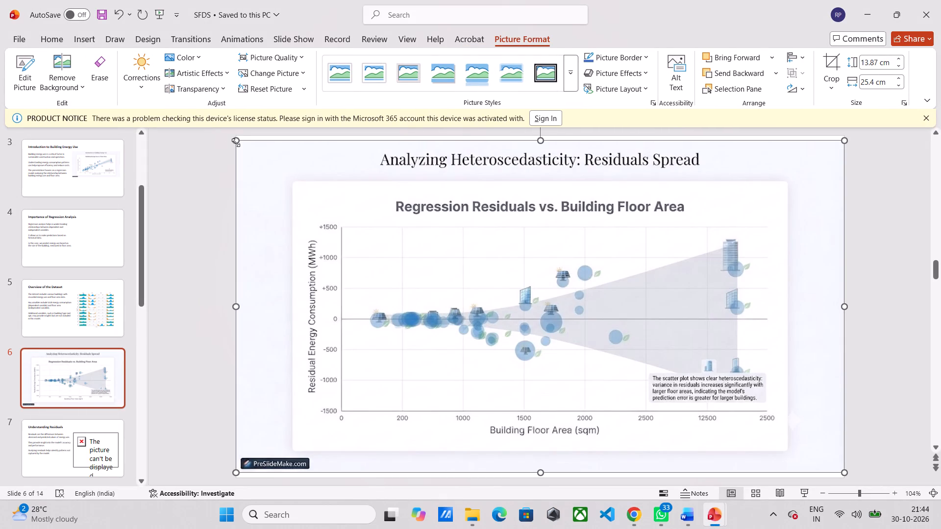
drag(236, 143, 646, 344)
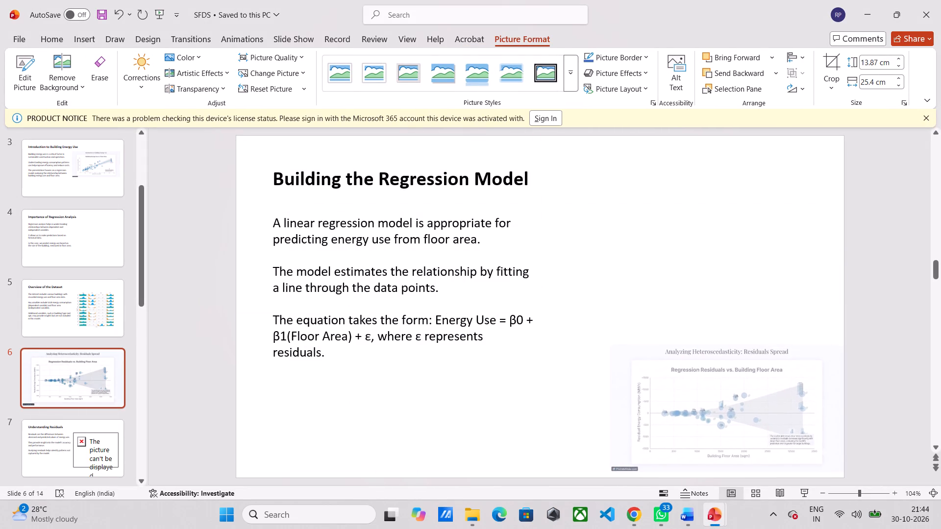
drag(646, 344, 639, 338)
drag(682, 385, 635, 266)
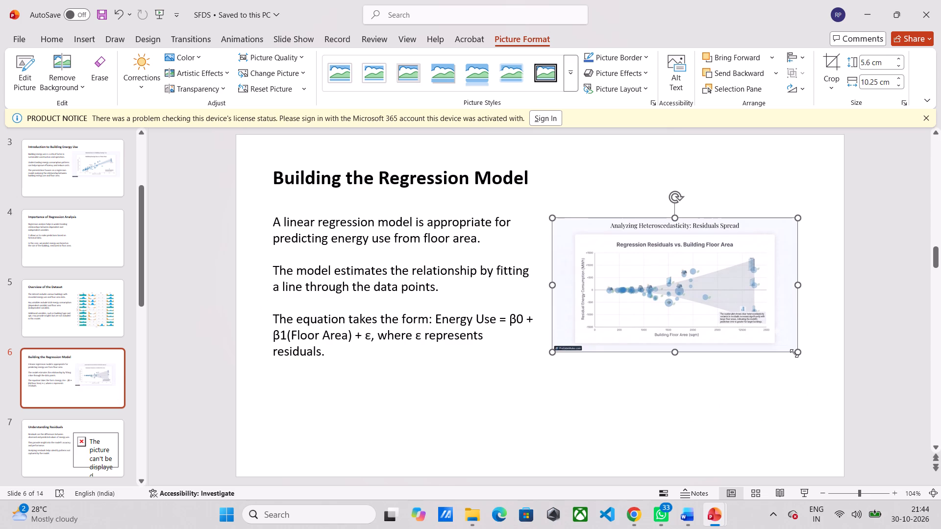
drag(795, 353, 811, 364)
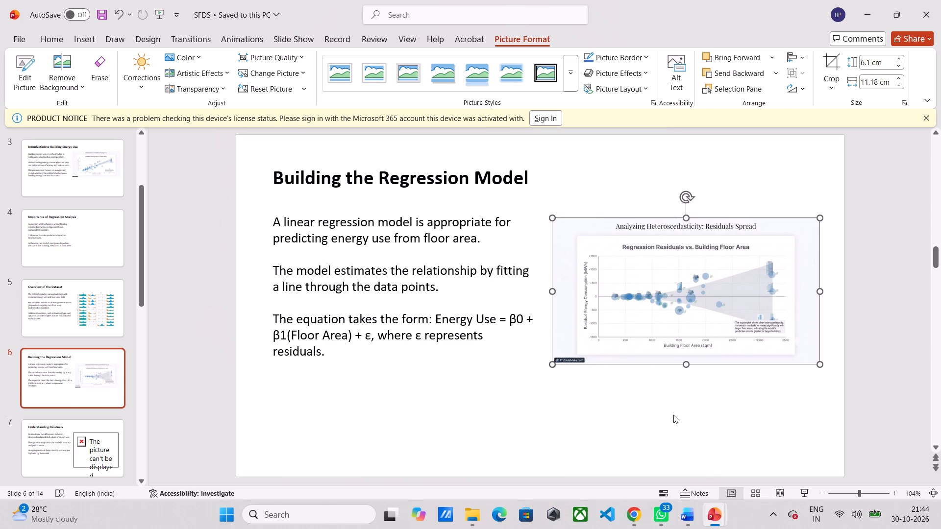
click(673, 415)
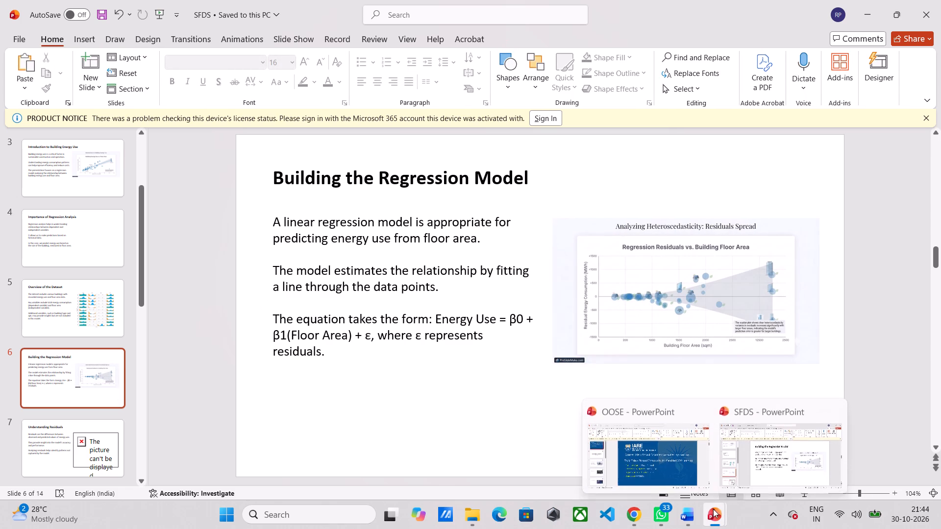
Copy the blue gradient border frame from slide 2 of the OOSE presentation, leaving no duplicate on that slide.
click(644, 451)
click(94, 244)
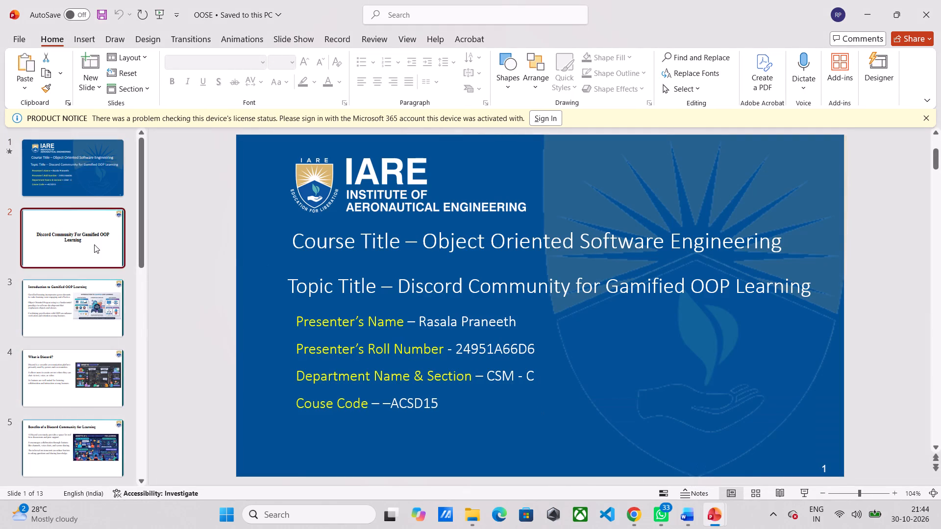
click(241, 152)
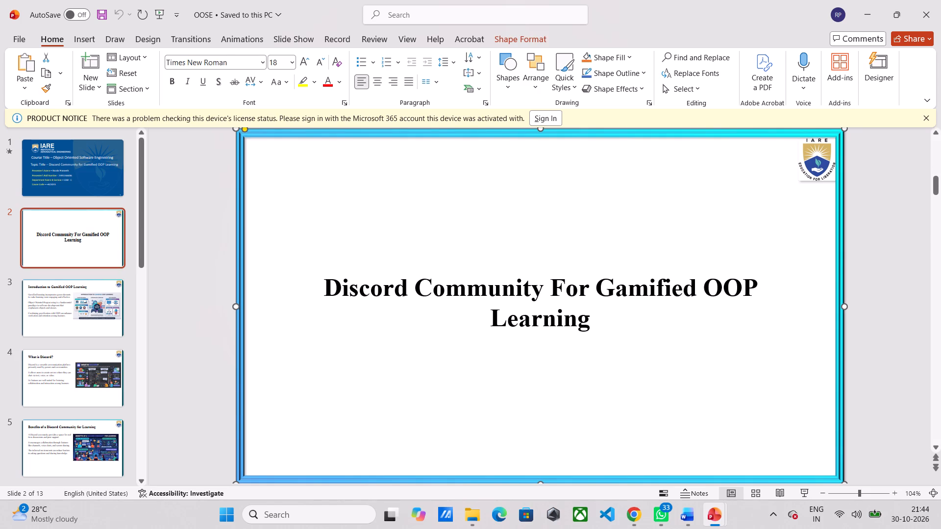
key(ctrl+c)
key(ctrl+v)
key(ctrl+z)
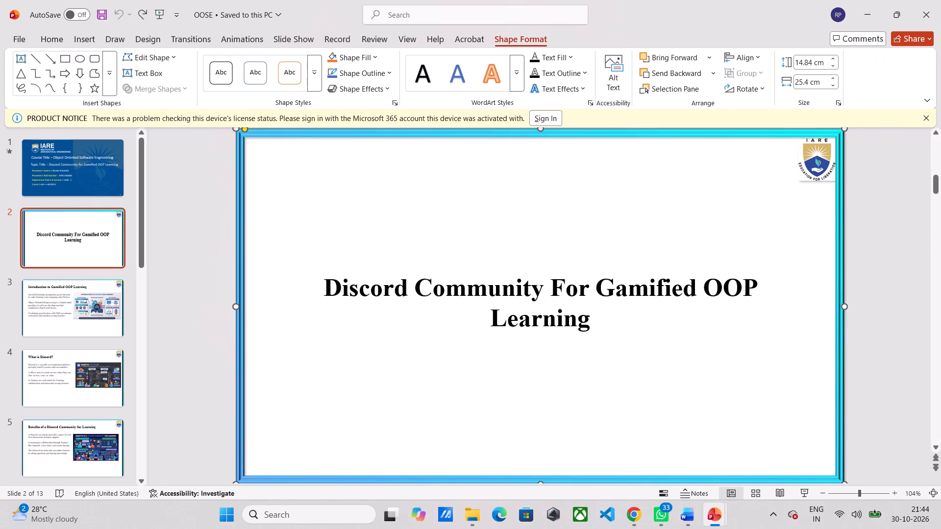
Switch to the SFDS presentation and paste the copied blue gradient border frame onto slides 2, 3, 4 and 5.
key(alt+Tab)
click(94, 169)
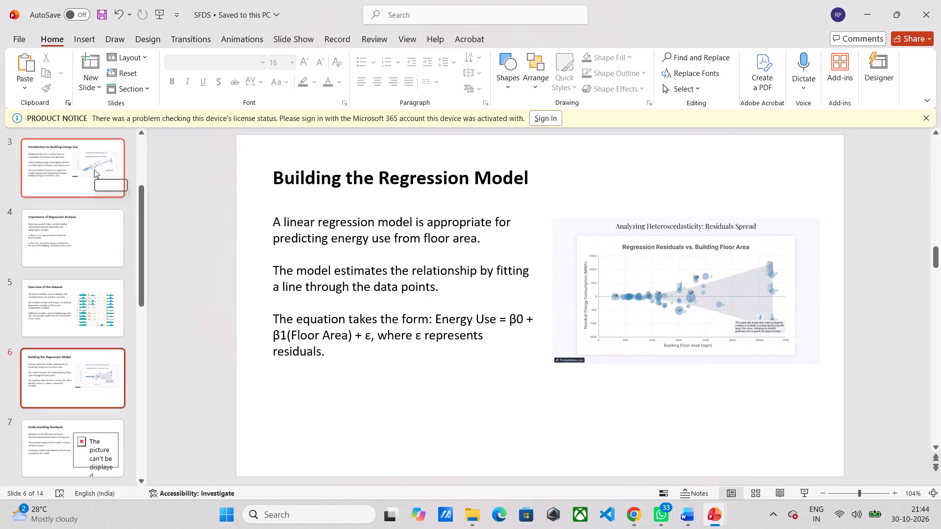
scroll(94, 169, up, 7)
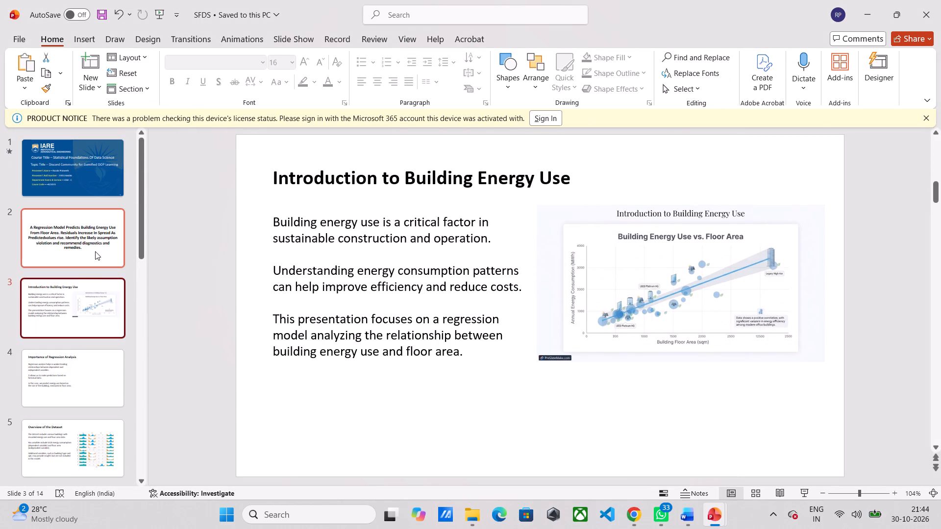
click(95, 251)
key(ctrl+v)
click(75, 299)
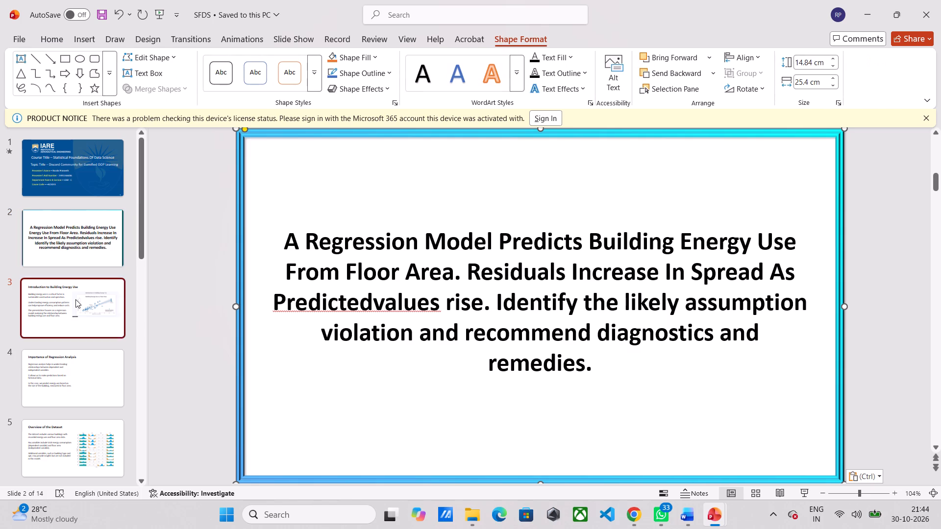
key(ctrl+v)
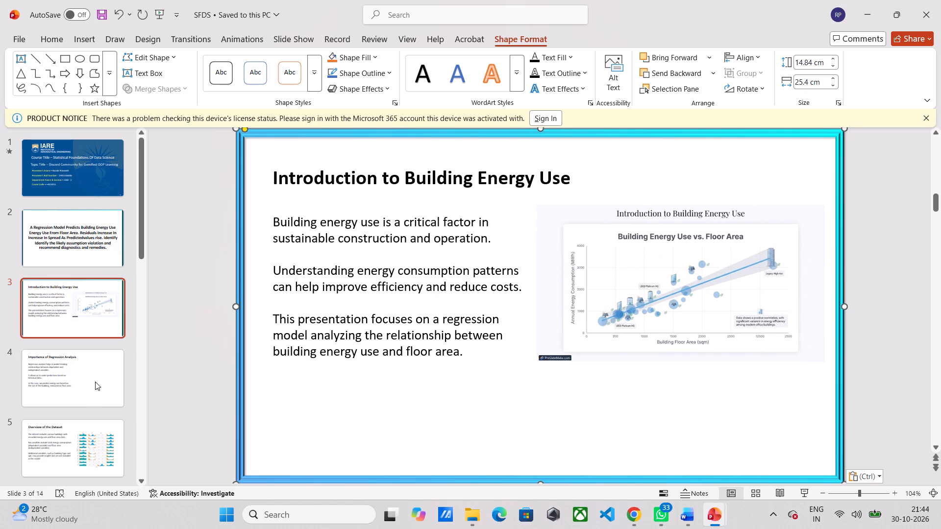
click(93, 397)
key(ctrl+v)
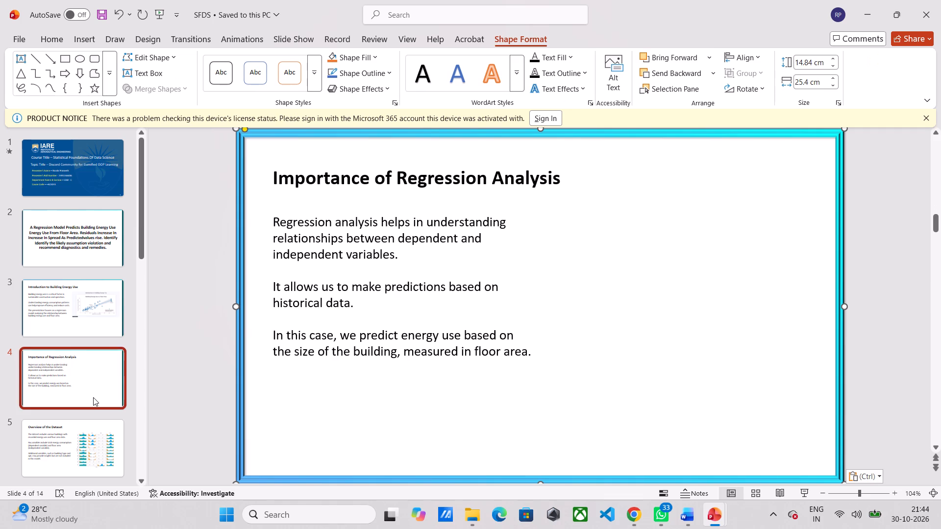
click(77, 433)
key(ctrl+v)
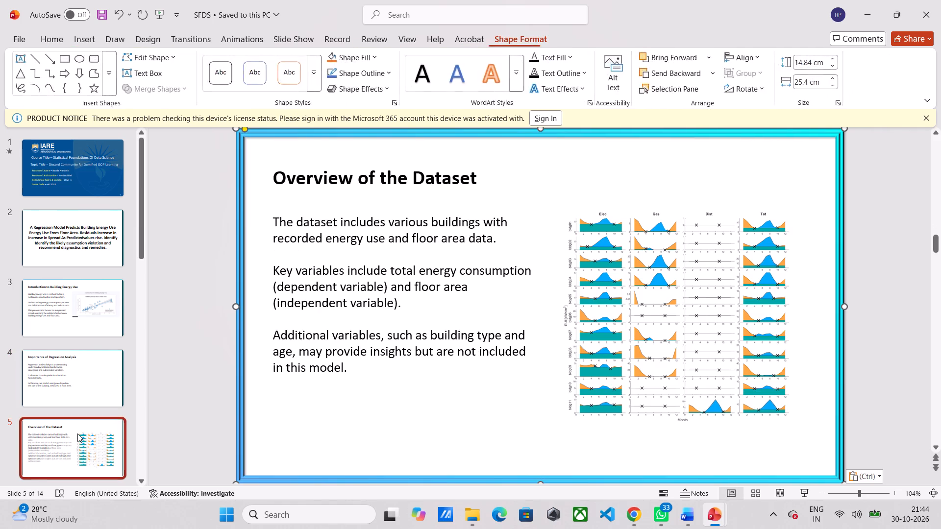
Paste the blue gradient border frame onto slides 6 to 10, from Building the Regression Model to Implications of Heteroscedasticity.
scroll(77, 433, down, 6)
click(72, 299)
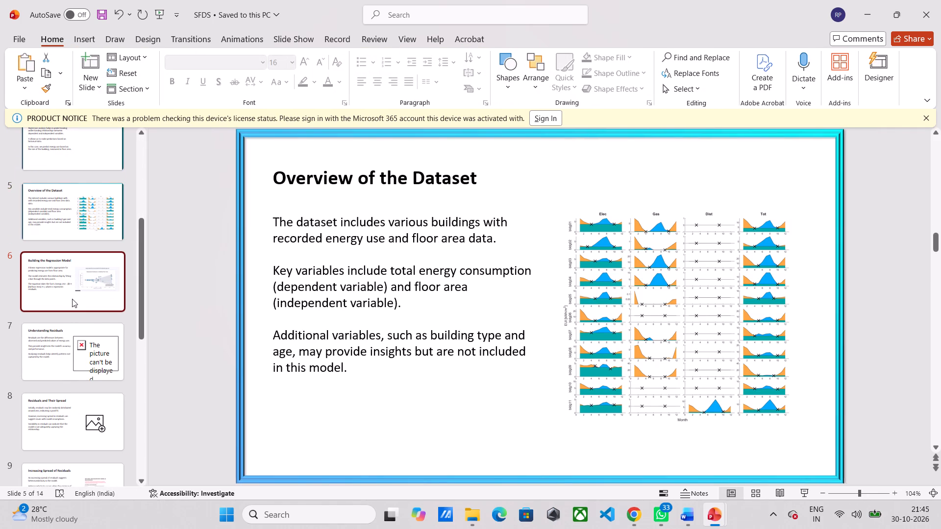
key(ctrl+v)
click(72, 351)
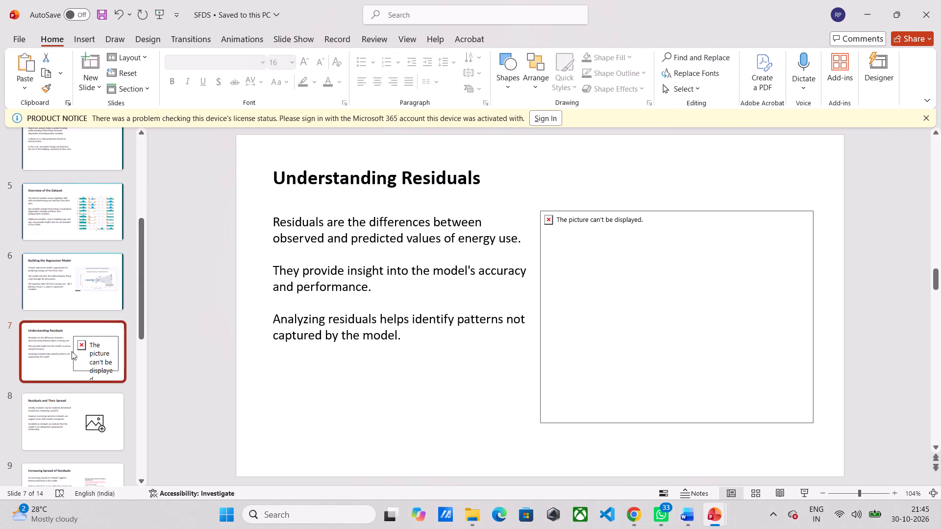
key(ctrl+v)
click(72, 412)
key(ctrl+v)
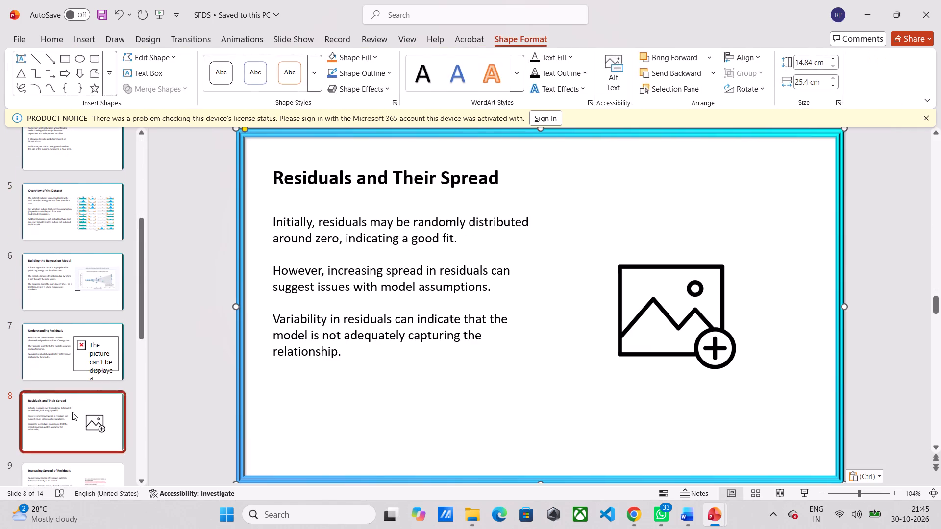
scroll(72, 412, down, 3)
click(73, 336)
key(ctrl+v)
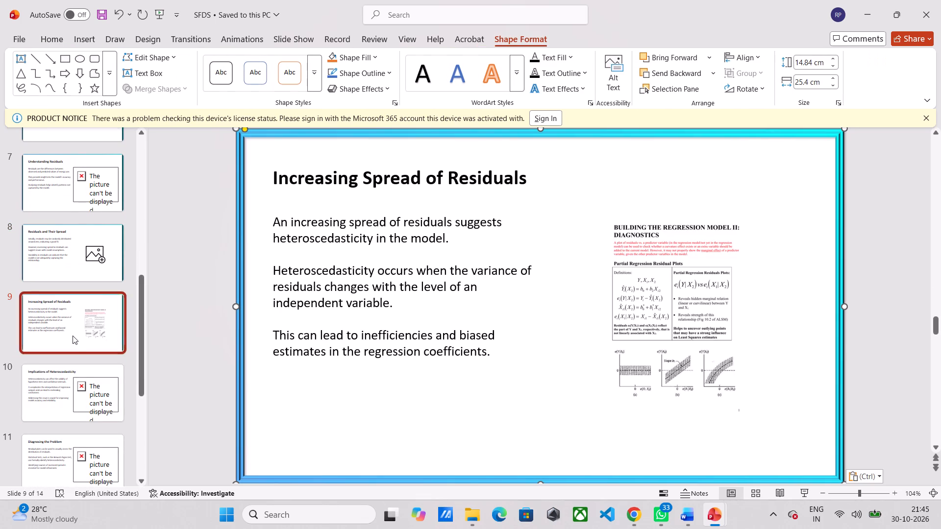
click(76, 374)
key(ctrl+v)
Paste the blue gradient border frame onto the last four slides: 14 References, 13 Conclusion, 12 Potential Solutions and 11 Diagnosing the Problem.
scroll(76, 374, down, 4)
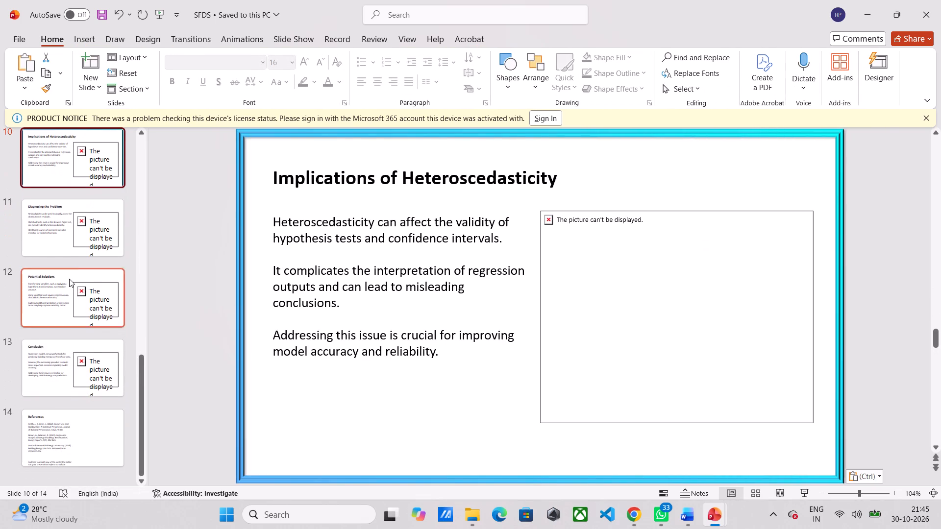
scroll(69, 340, down, 8)
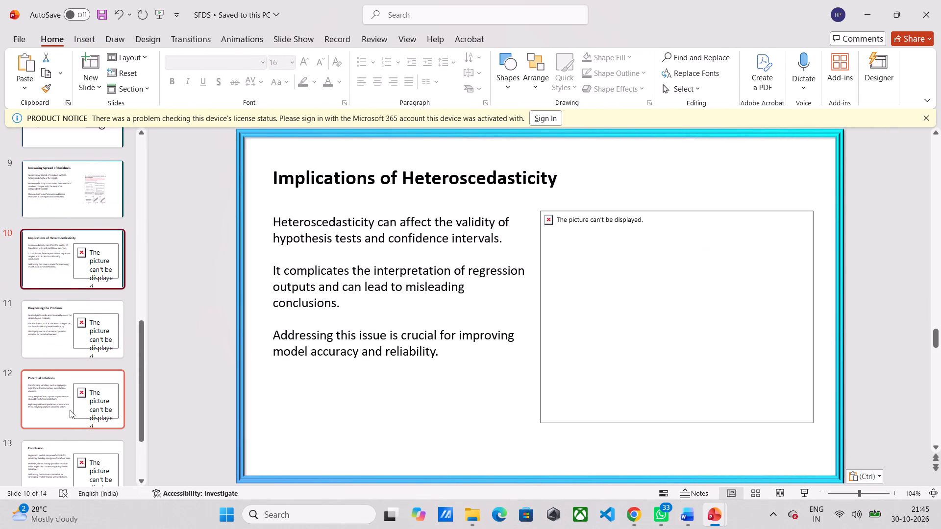
scroll(70, 410, down, 2)
click(63, 476)
key(ctrl+v)
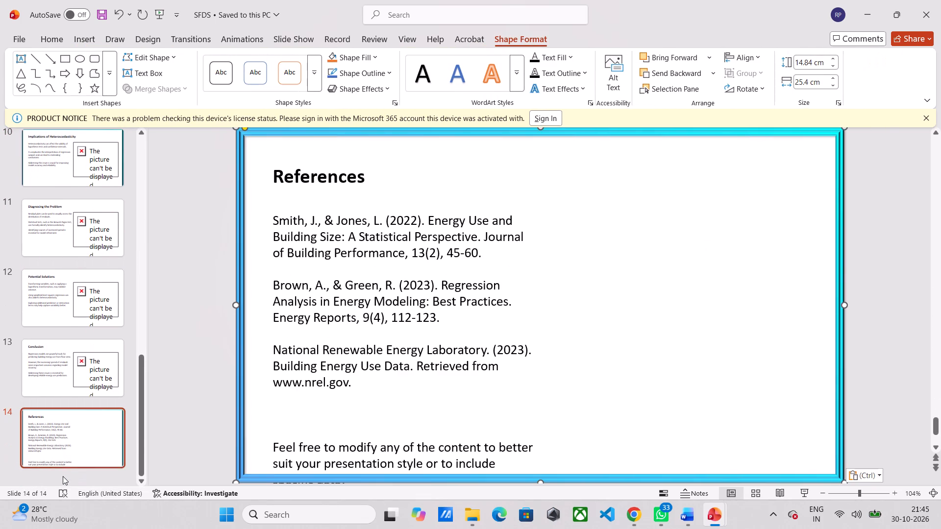
click(47, 346)
key(ctrl+v)
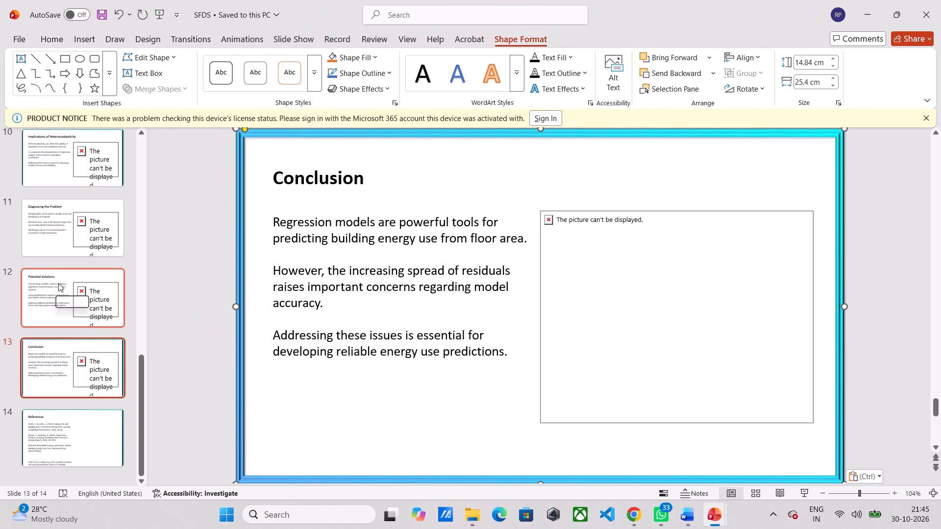
click(60, 282)
key(ctrl+v)
click(70, 204)
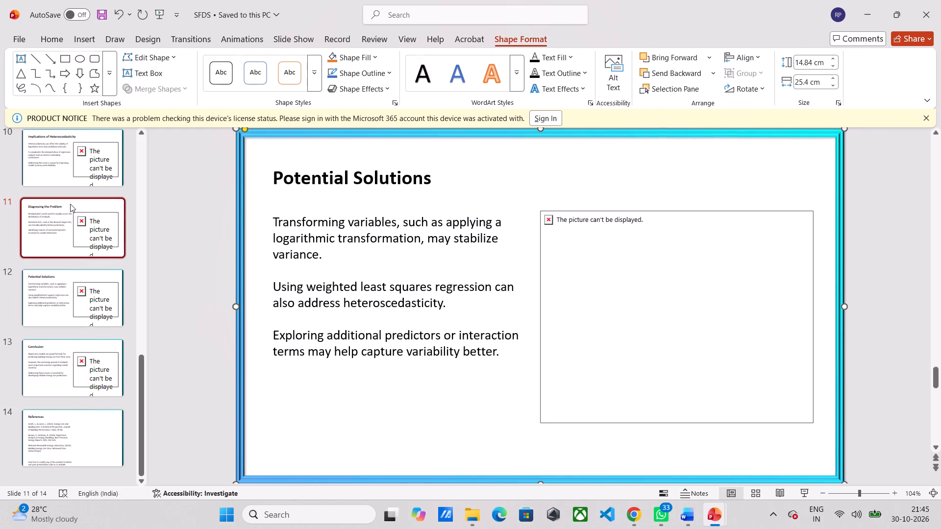
key(ctrl+v)
Copy the IARE logo in the corner of slide 2 of the OOSE presentation, leaving no duplicate on that slide.
scroll(70, 204, up, 4)
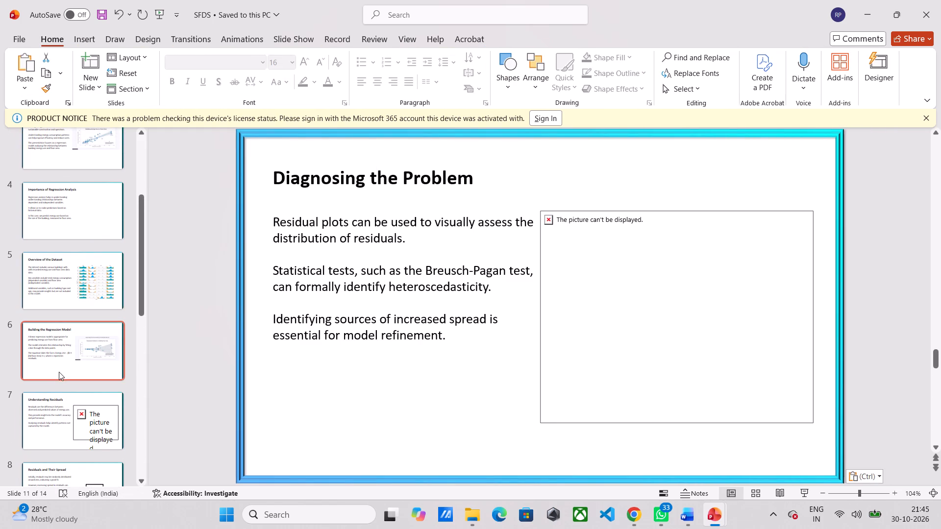
click(59, 372)
scroll(59, 372, up, 10)
key(alt+Tab)
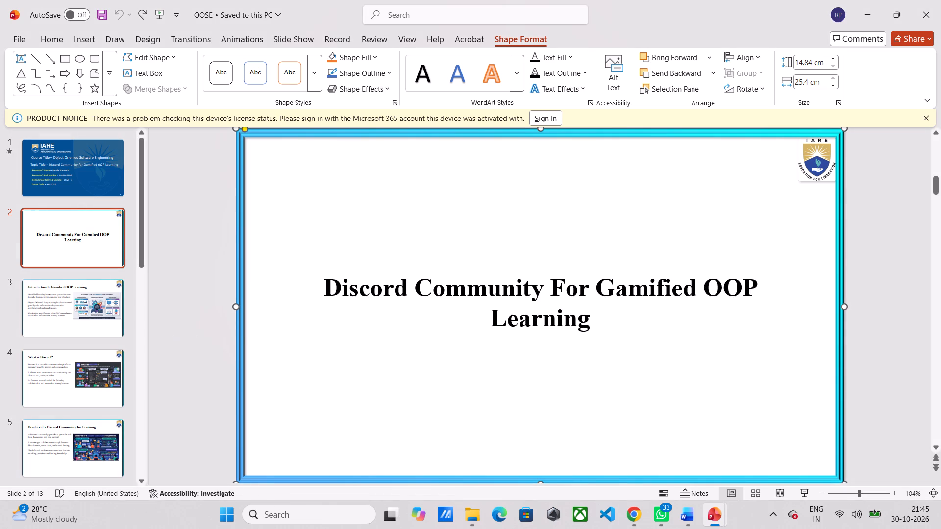
click(823, 167)
key(ctrl+c)
key(ctrl+v)
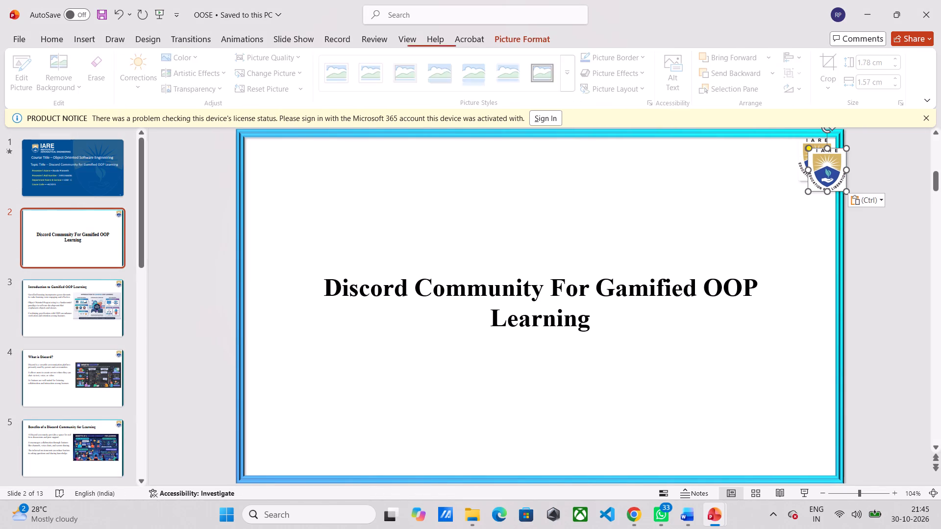
key(ctrl+z)
Switch to the SFDS presentation and paste the IARE logo onto slides 2, 3, 4 and 5.
key(alt+Tab)
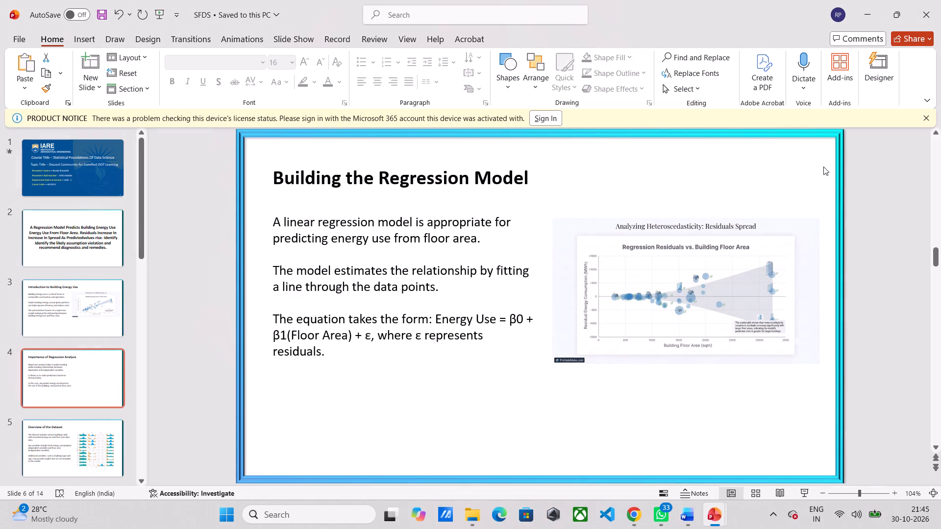
click(102, 223)
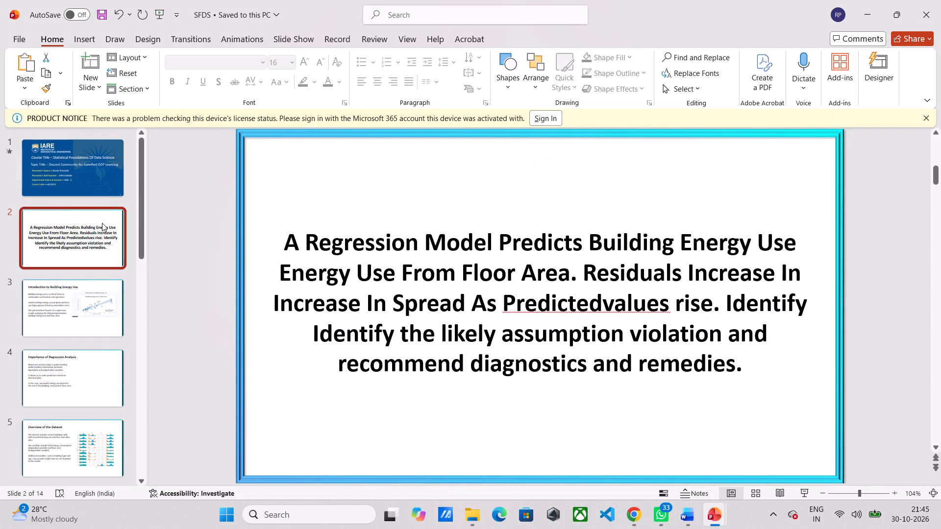
key(ctrl+v)
click(69, 315)
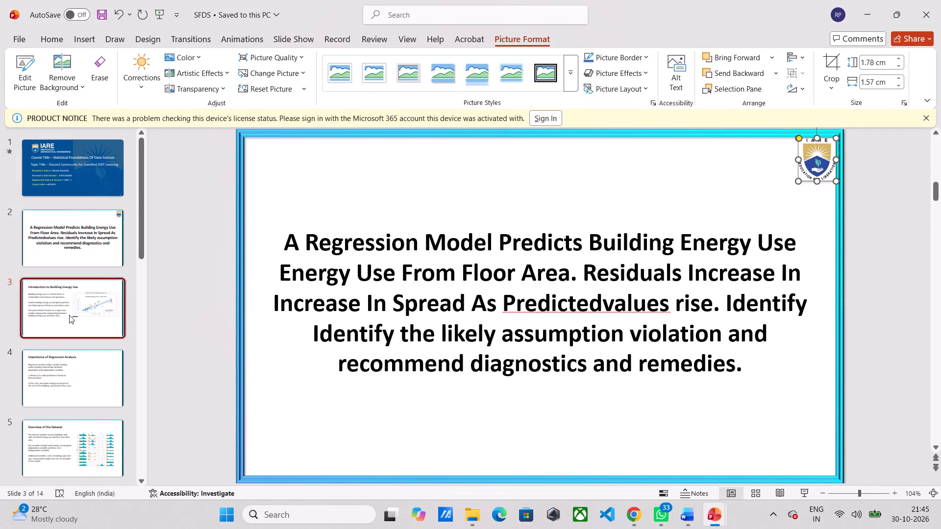
key(ctrl+v)
click(79, 392)
key(ctrl+v)
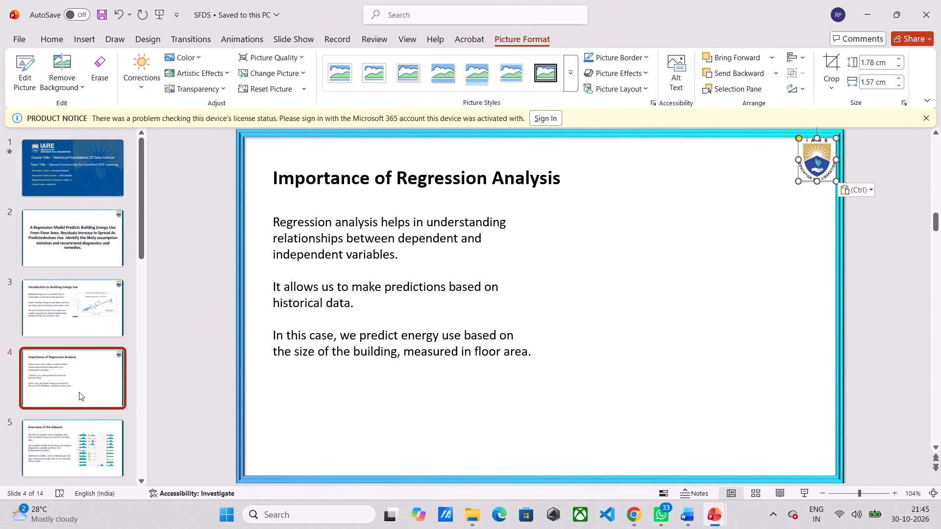
click(76, 446)
key(ctrl+v)
Paste the IARE logo onto slides 6 to 11, from Building the Regression Model to Diagnosing the Problem.
scroll(76, 446, down, 4)
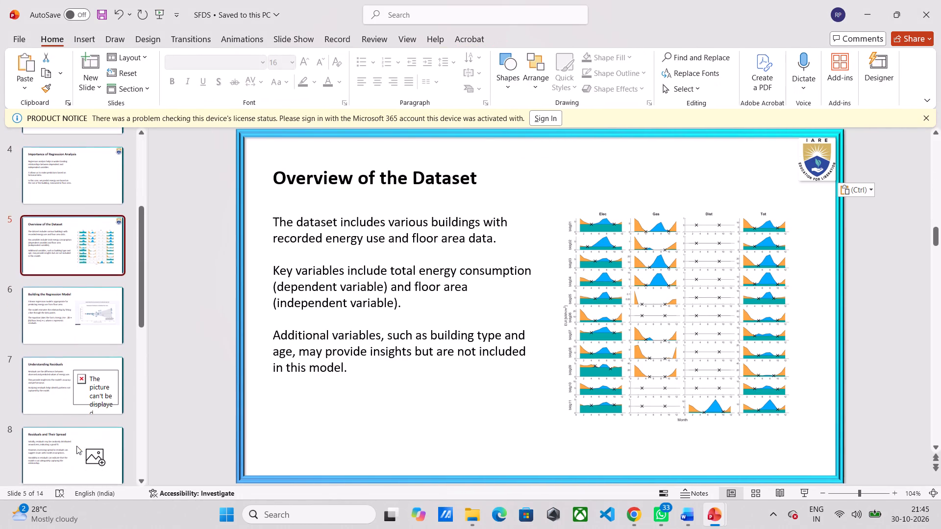
click(70, 329)
key(ctrl+v)
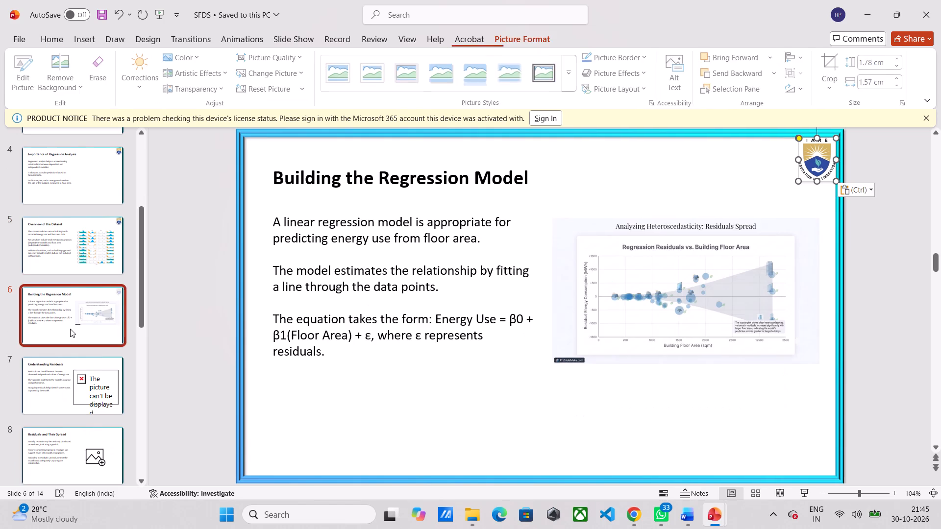
click(79, 391)
key(ctrl+v)
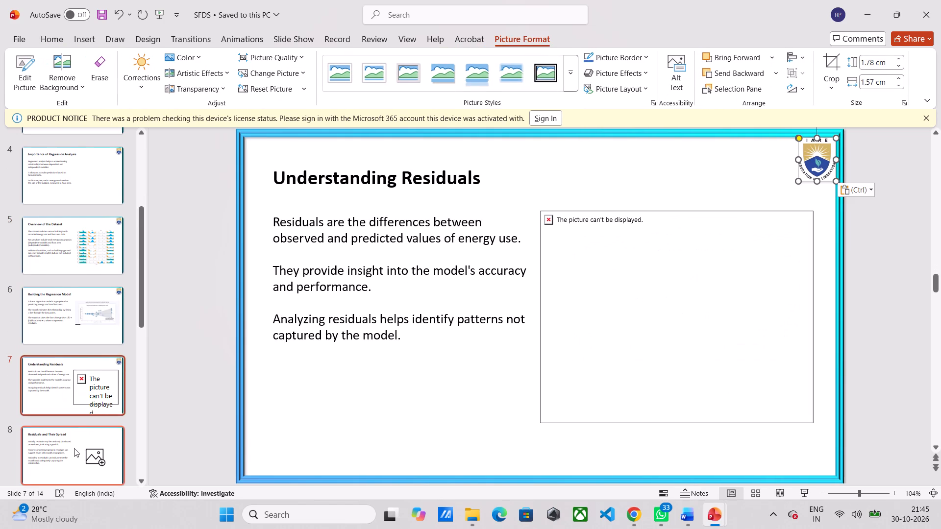
click(74, 448)
key(ctrl+v)
scroll(74, 448, down, 2)
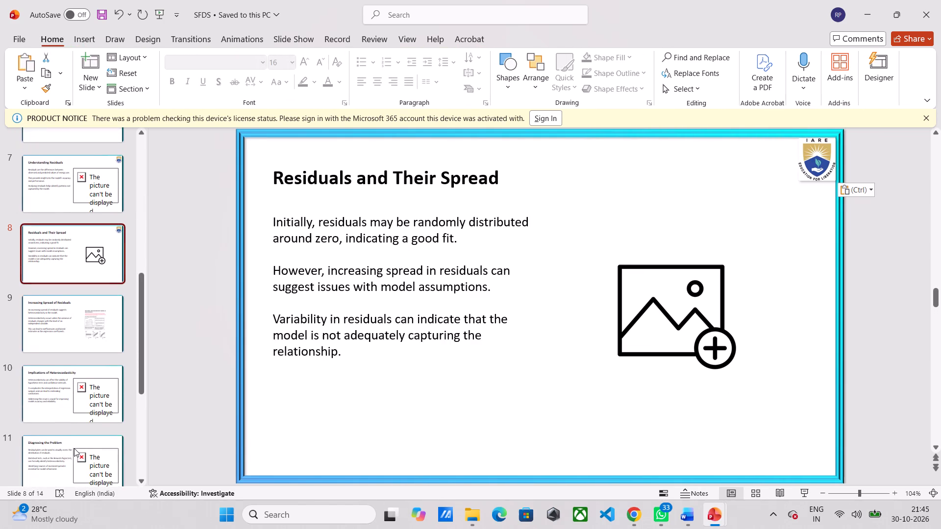
click(76, 305)
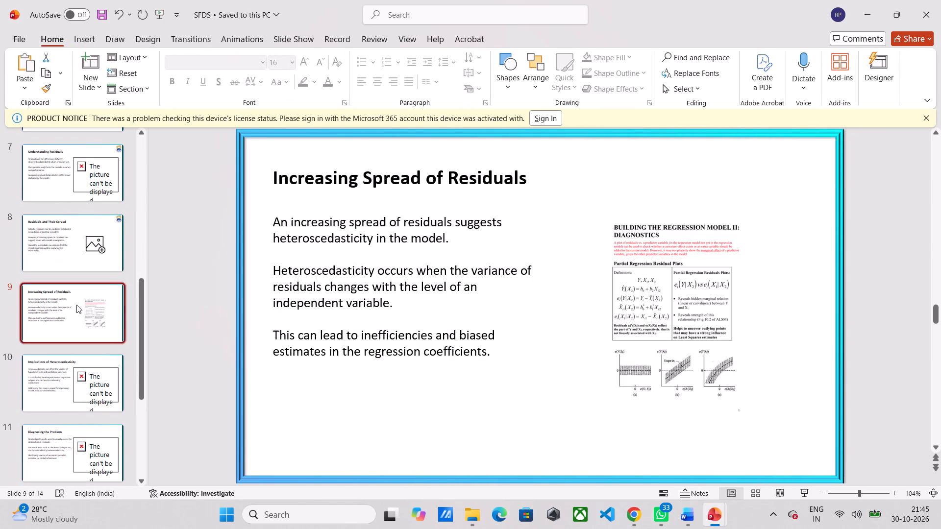
key(ctrl+v)
click(74, 394)
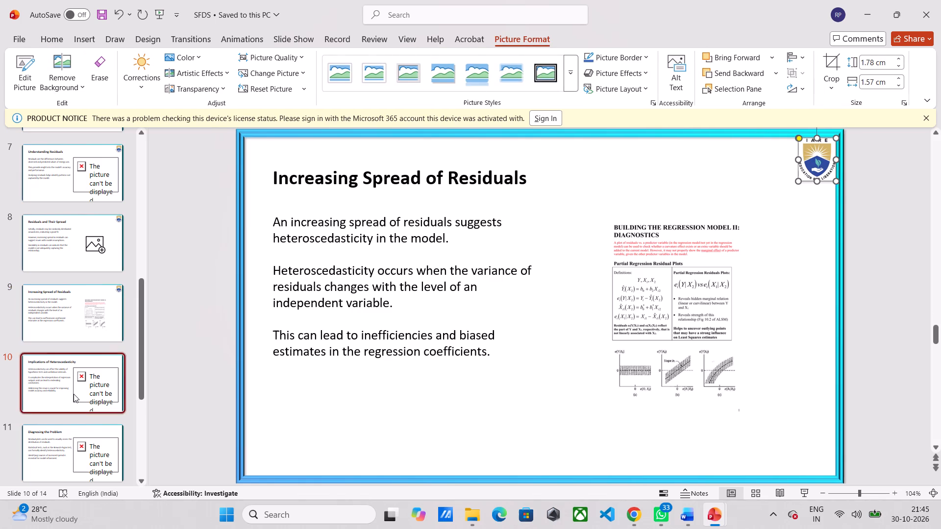
key(ctrl+v)
click(70, 452)
key(ctrl+v)
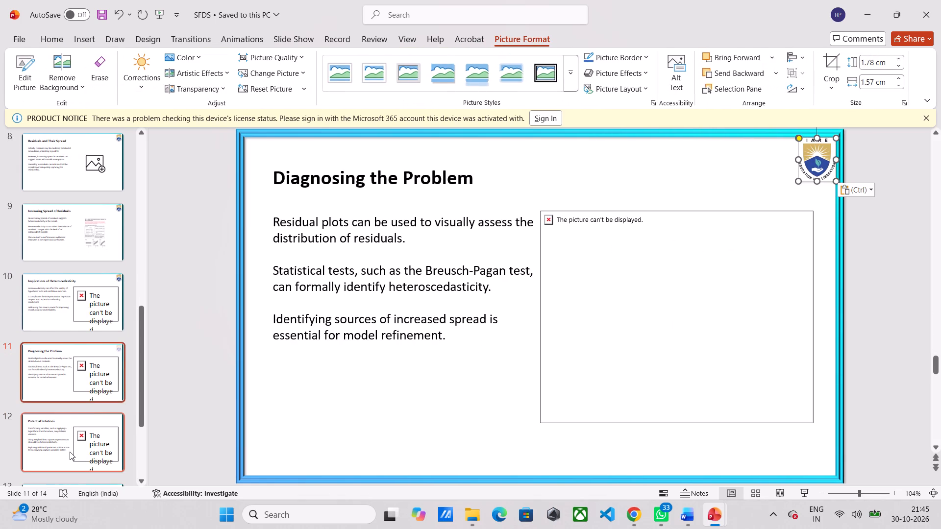
Paste the IARE logo once each onto slides 12 Potential Solutions, 13 Conclusion and 14 References.
scroll(70, 452, down, 2)
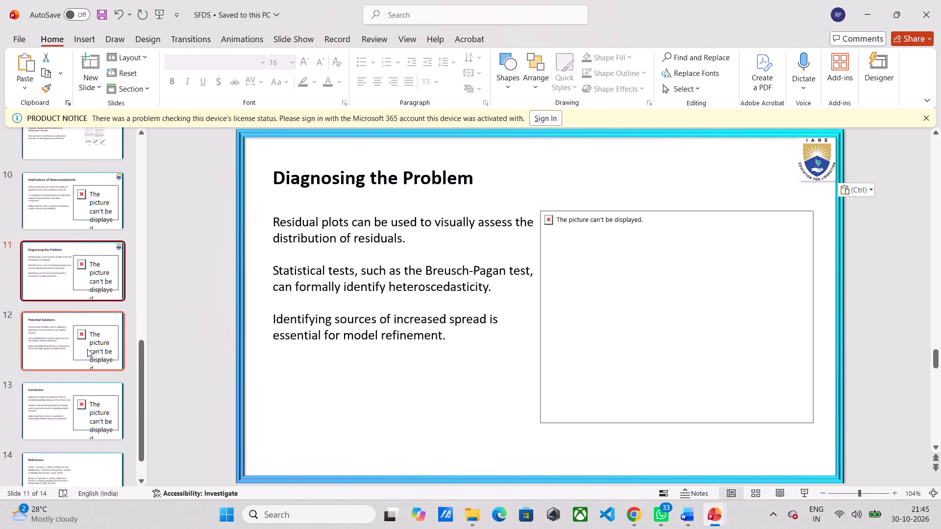
click(87, 352)
key(ctrl+v)
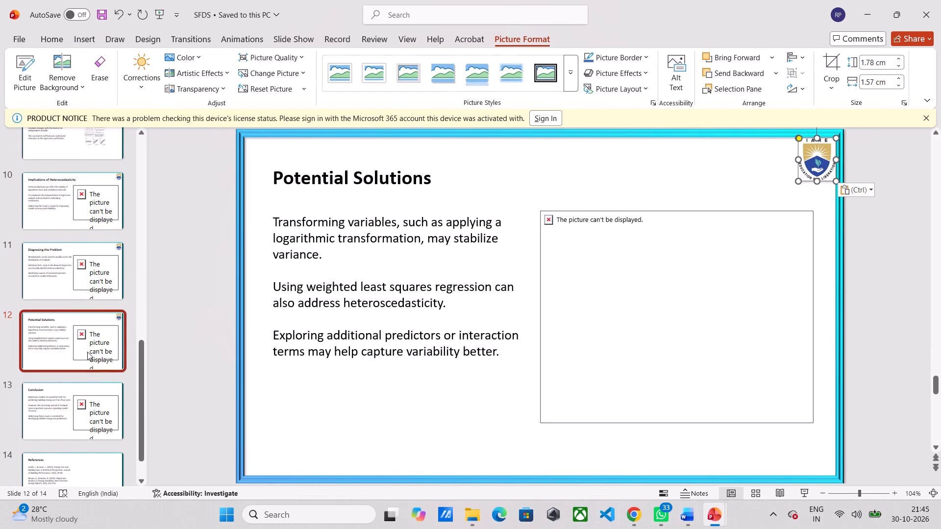
key(ctrl+v)
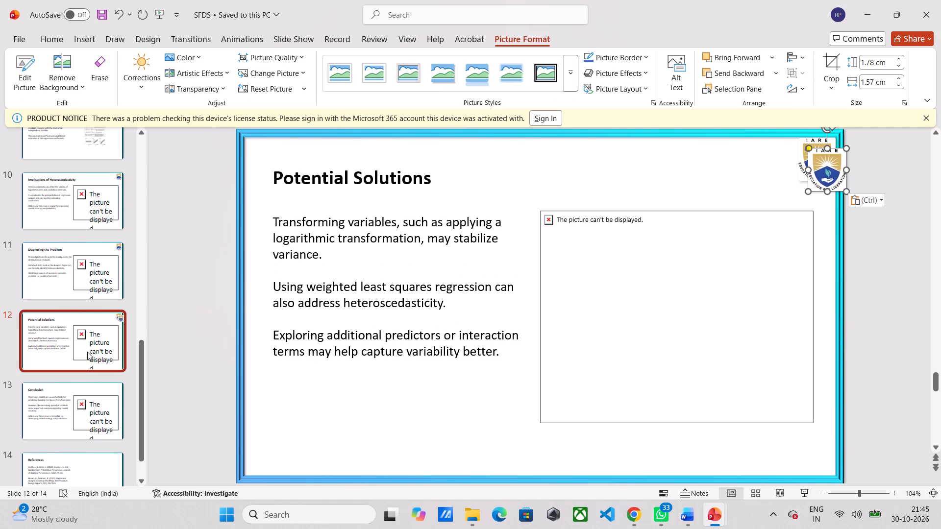
key(ctrl+z)
click(61, 416)
key(ctrl+v)
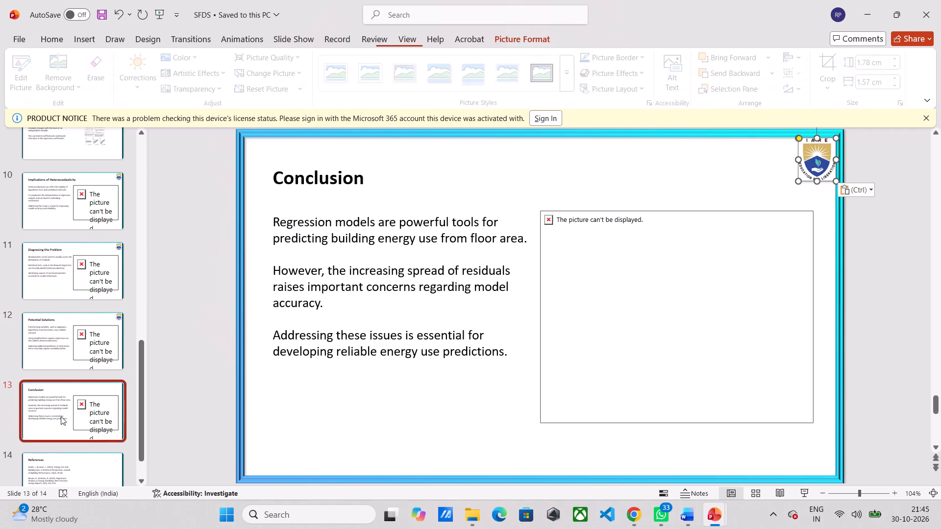
scroll(61, 416, down, 9)
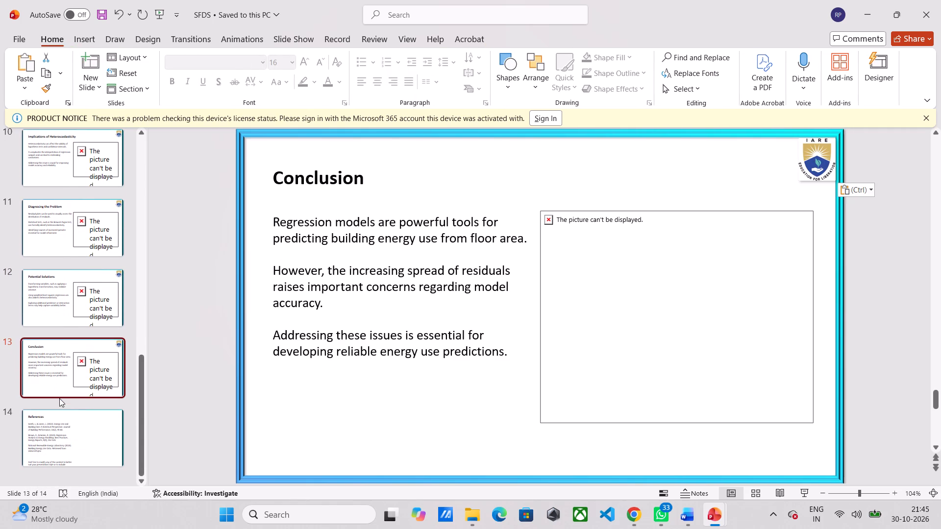
scroll(59, 398, down, 1)
click(65, 444)
key(ctrl+v)
scroll(65, 444, up, 2)
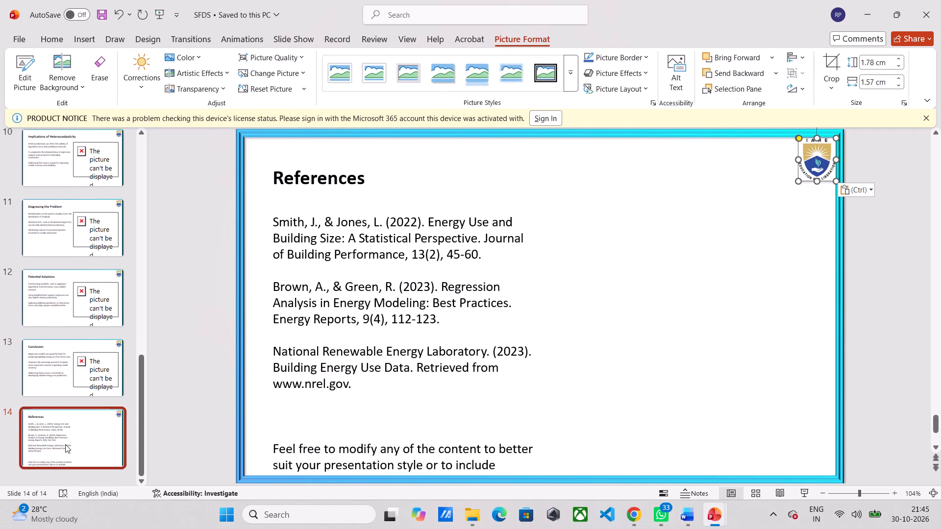
Go to slide 4, Importance of Regression Analysis, in the SFDS presentation and close the OOSE presentation.
scroll(65, 444, up, 12)
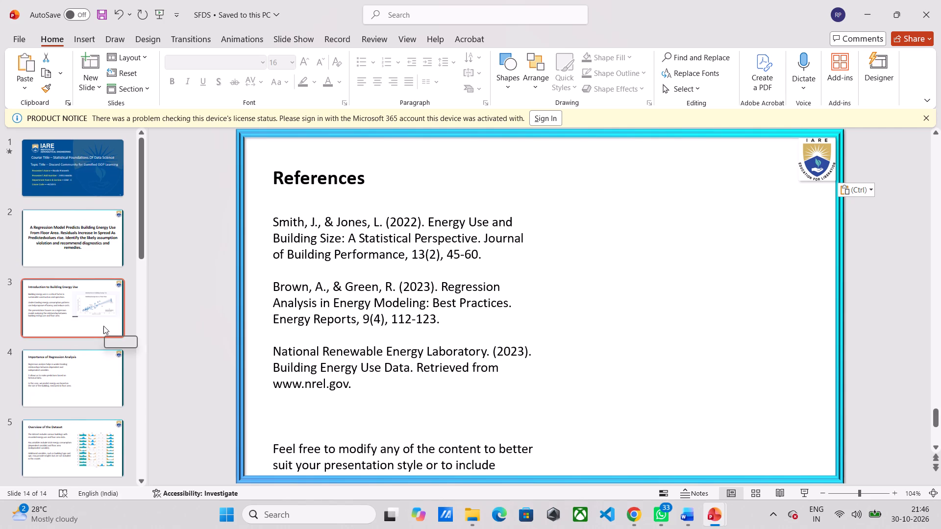
click(103, 326)
click(81, 376)
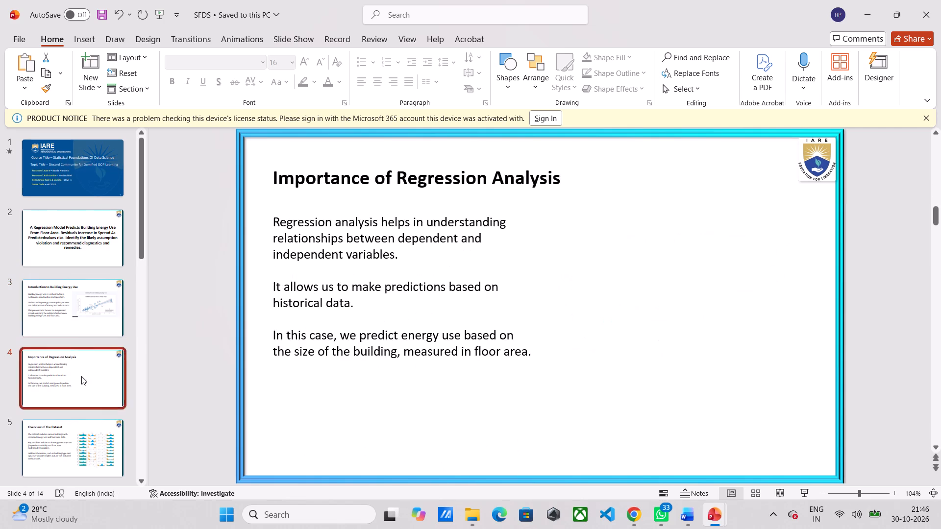
key(alt+Tab)
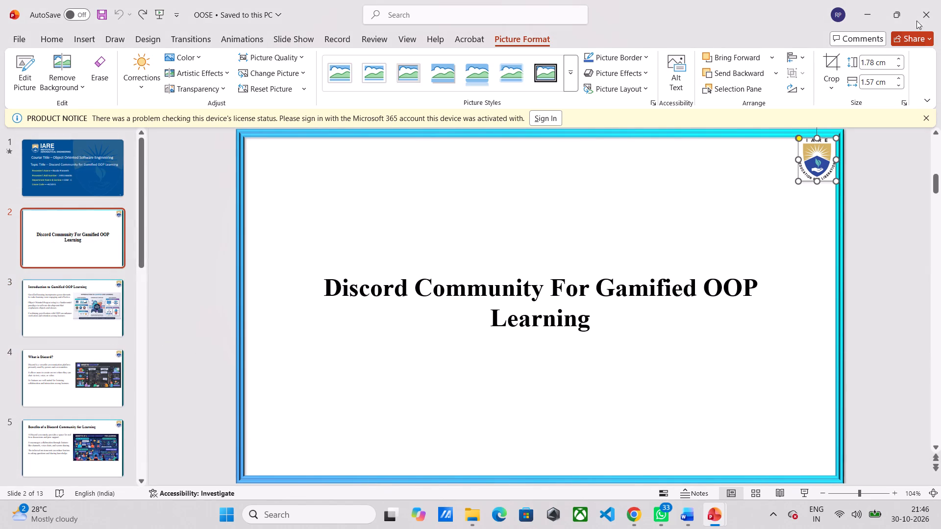
click(940, 0)
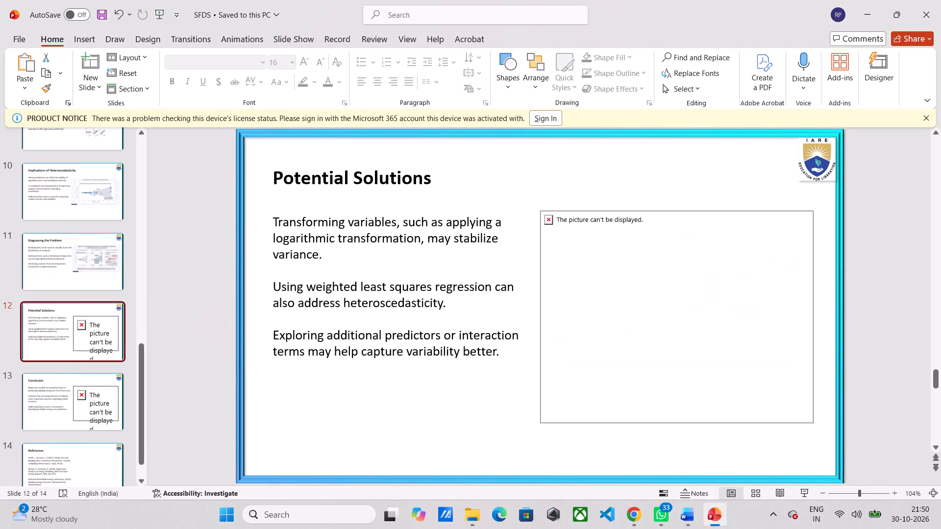
click(635, 328)
key(Delete)
key(ctrl+v)
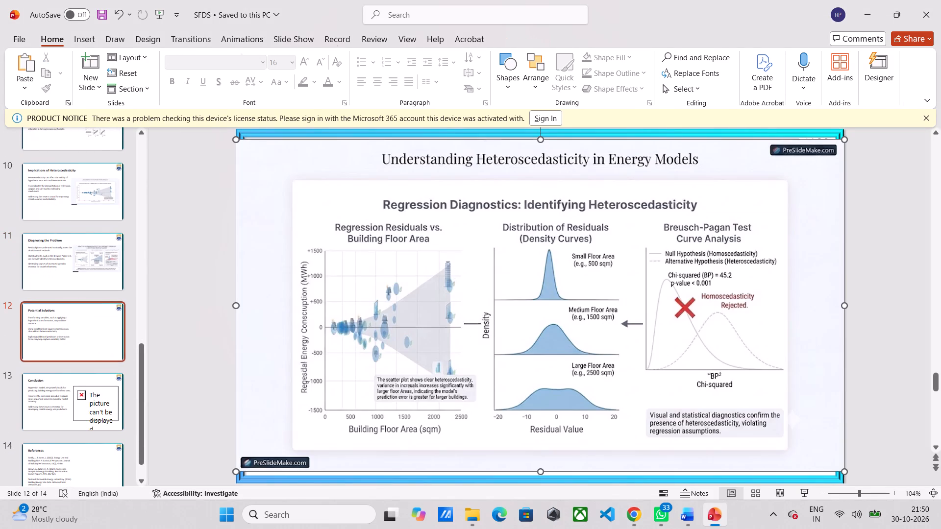
drag(234, 136, 571, 326)
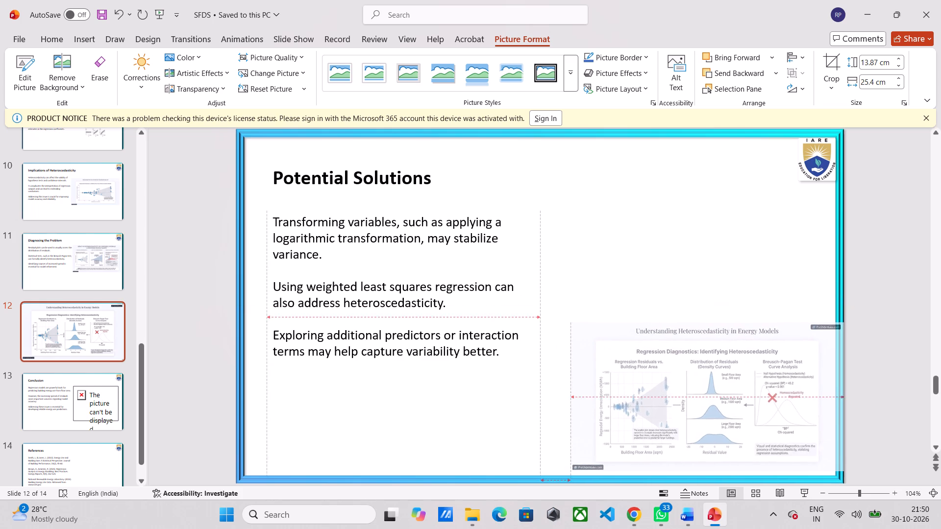
drag(571, 326, 571, 326)
drag(652, 382, 612, 278)
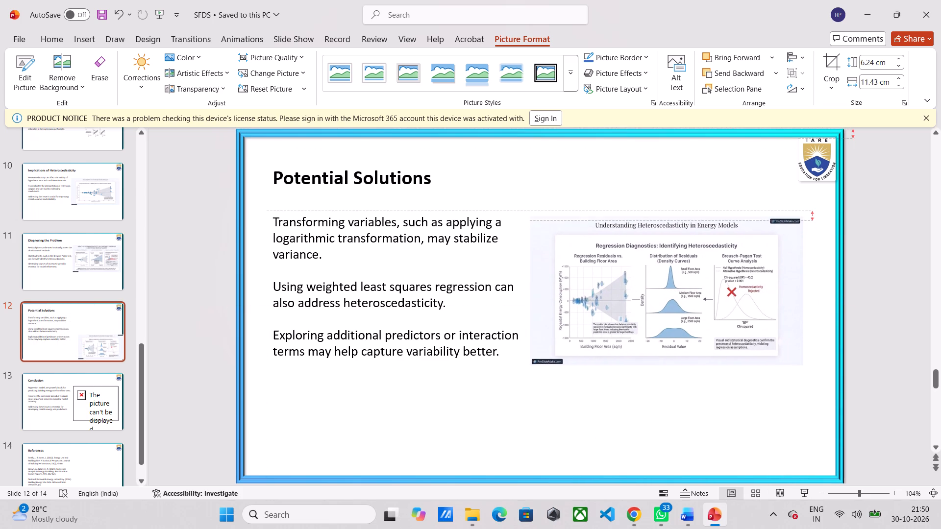
drag(612, 278, 613, 276)
click(503, 422)
Delete the undisplayable picture on slide 13, Conclusion, and widen the body text box across most of the slide.
click(95, 416)
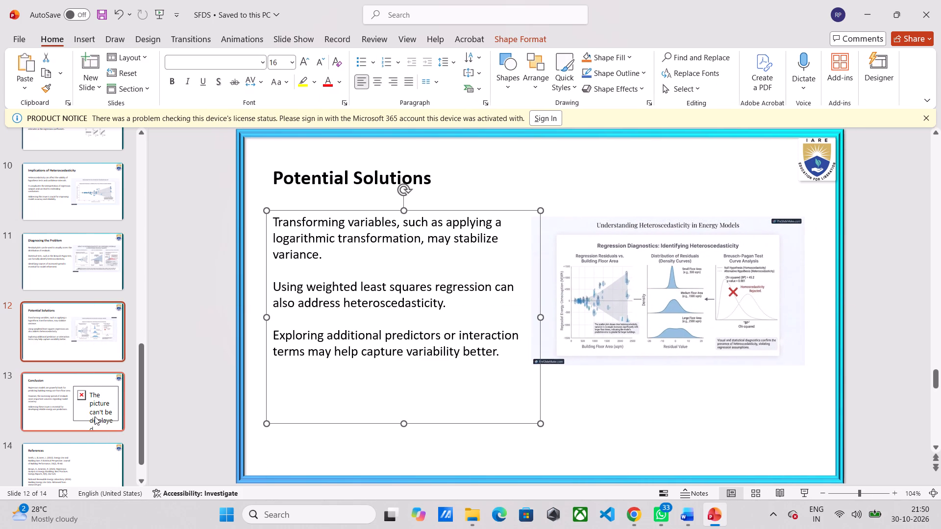
click(655, 272)
key(Delete)
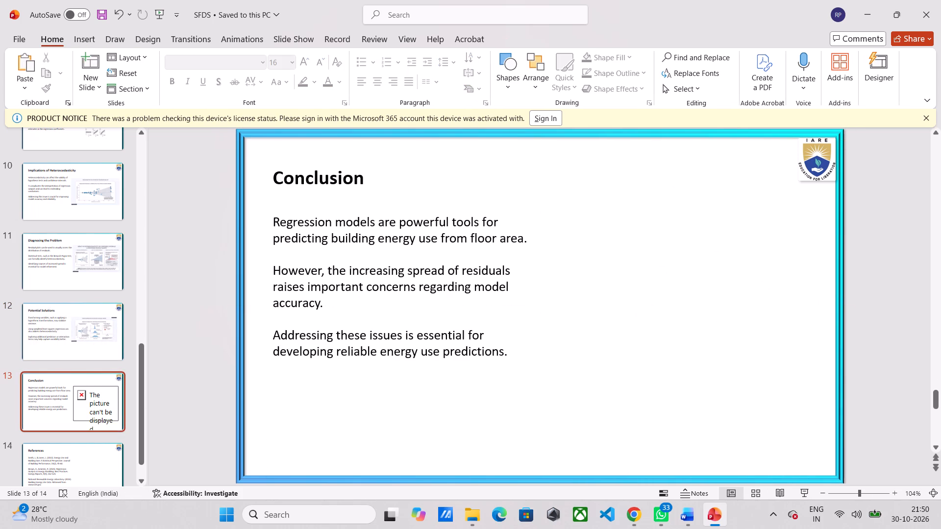
click(345, 318)
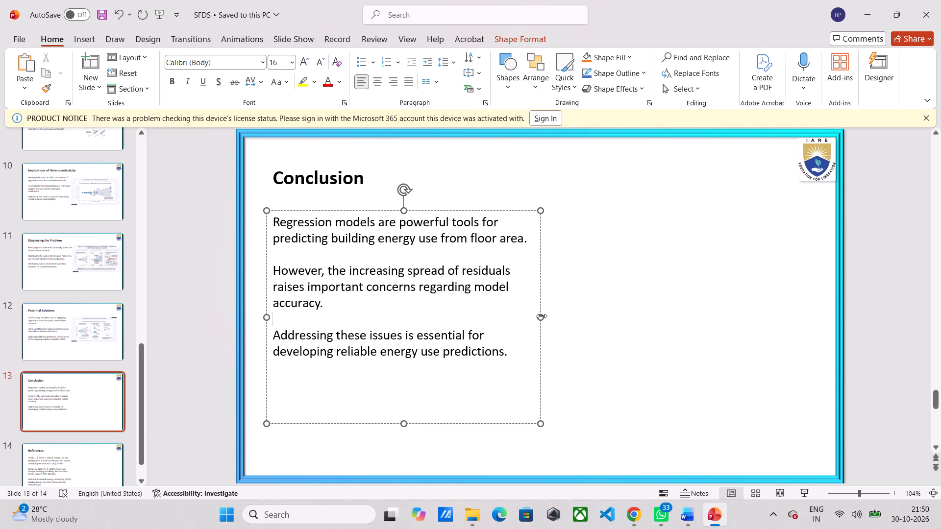
drag(542, 316, 794, 308)
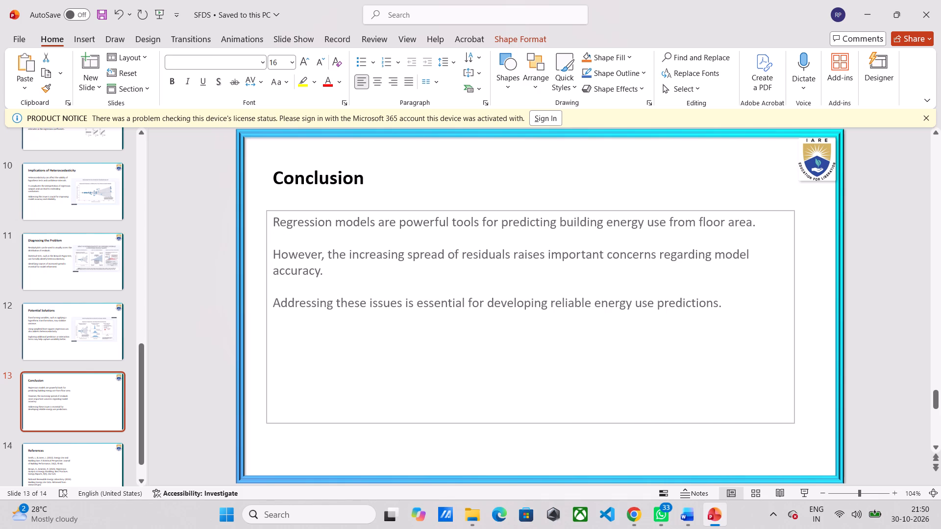
drag(794, 308, 785, 308)
click(486, 439)
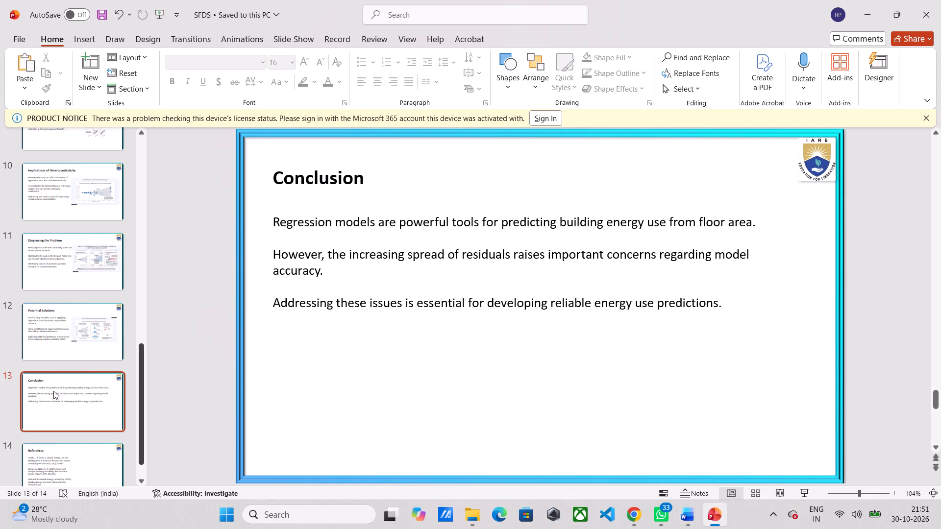
Widen the body text box on slide 14, References, to span nearly the full slide width.
scroll(61, 450, down, 3)
click(61, 447)
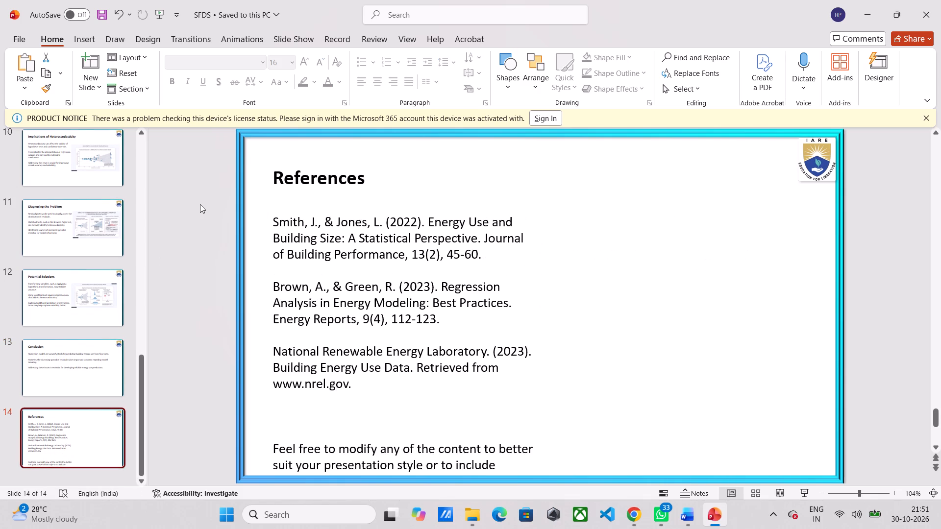
click(250, 150)
click(343, 227)
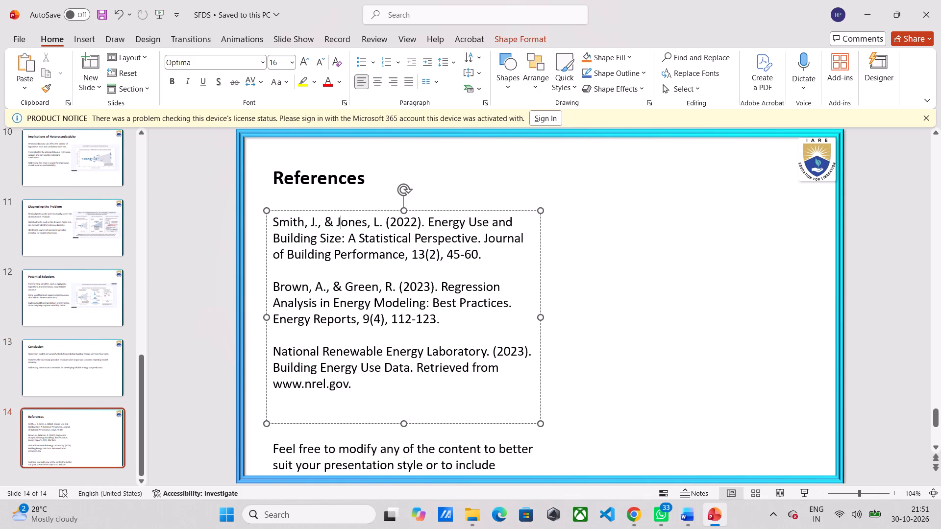
drag(538, 316, 615, 320)
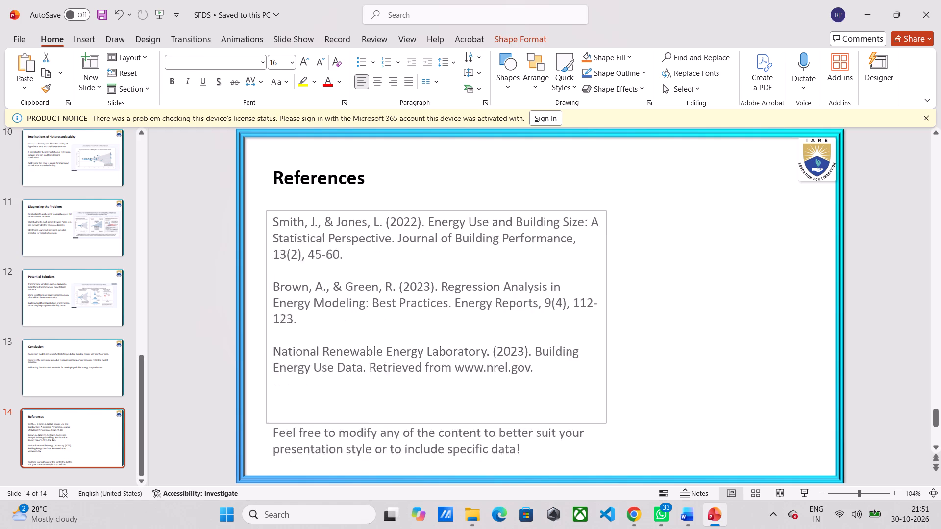
drag(615, 320, 714, 301)
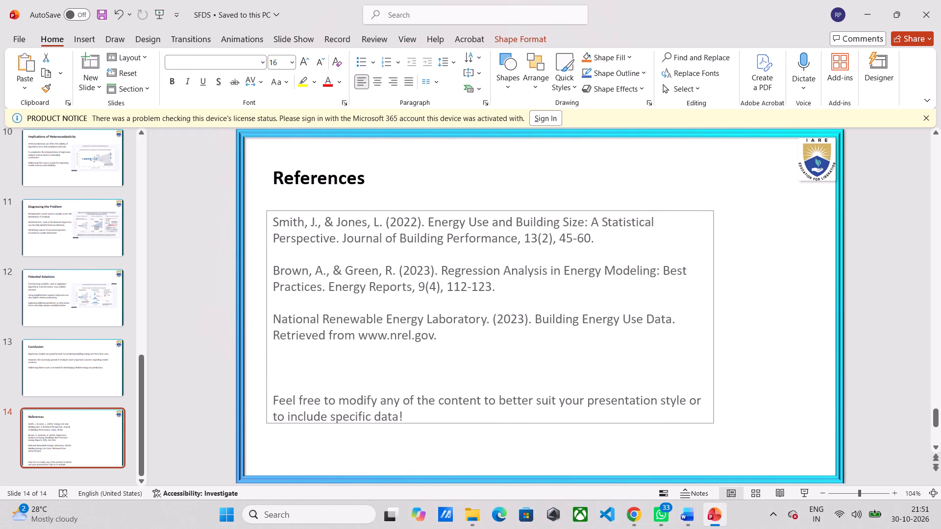
drag(714, 301, 814, 293)
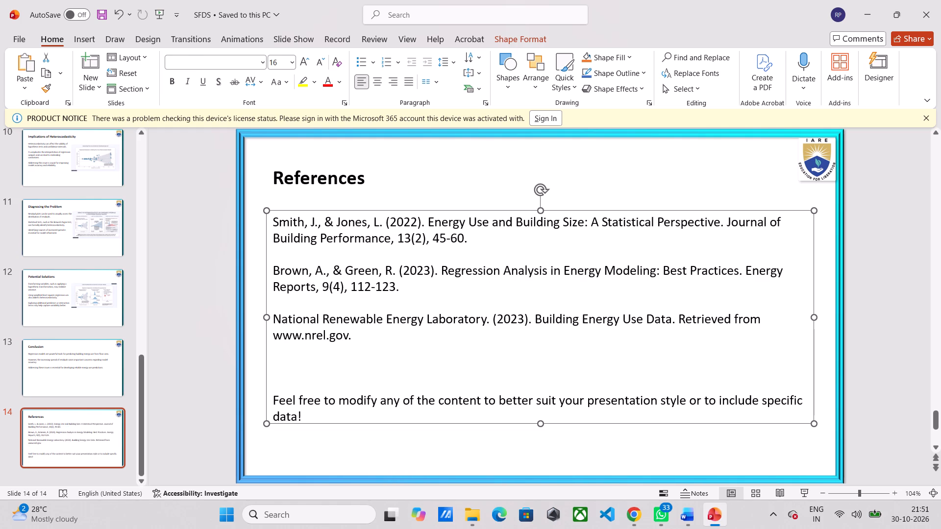
Delete the closing "Feel free to modify any of the content" sentence from the References slide.
drag(274, 397, 313, 416)
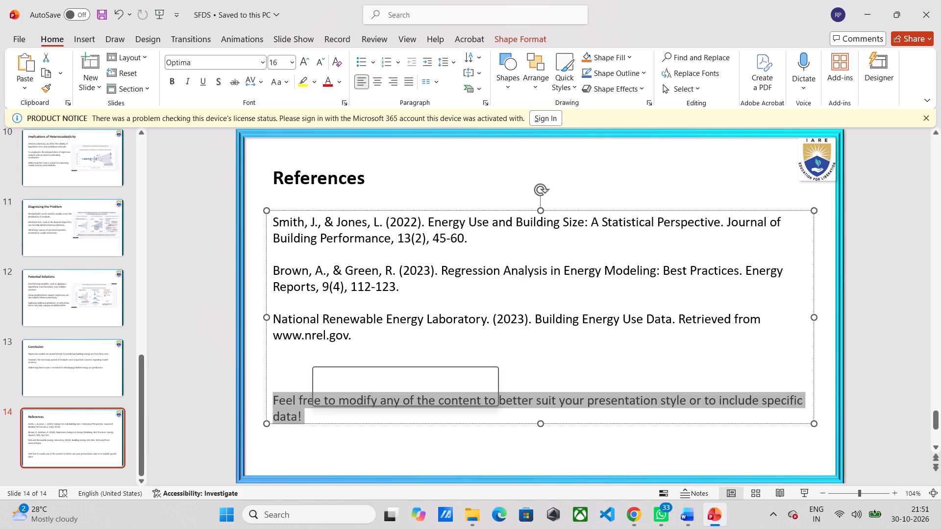
key(BackSpace)
click(347, 454)
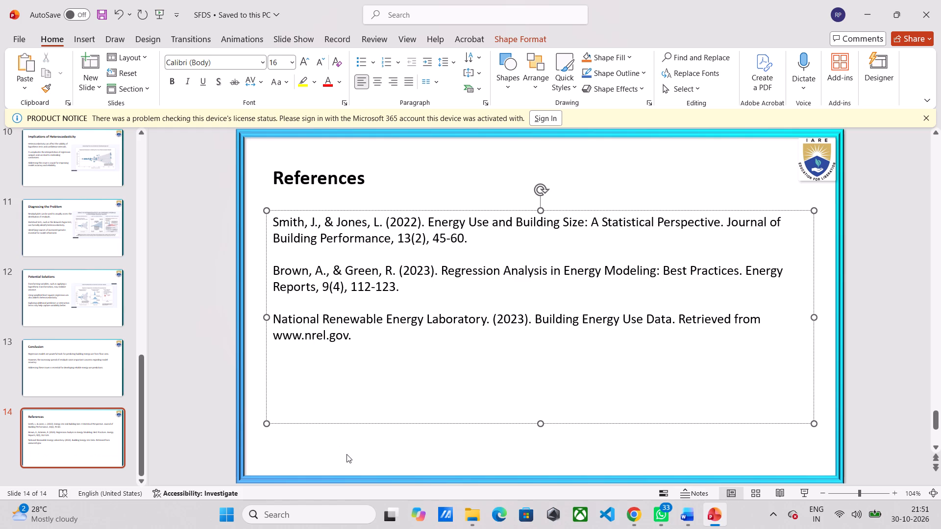
Change the title and body text on the References slide to Times New Roman.
click(255, 152)
key(ctrl+a)
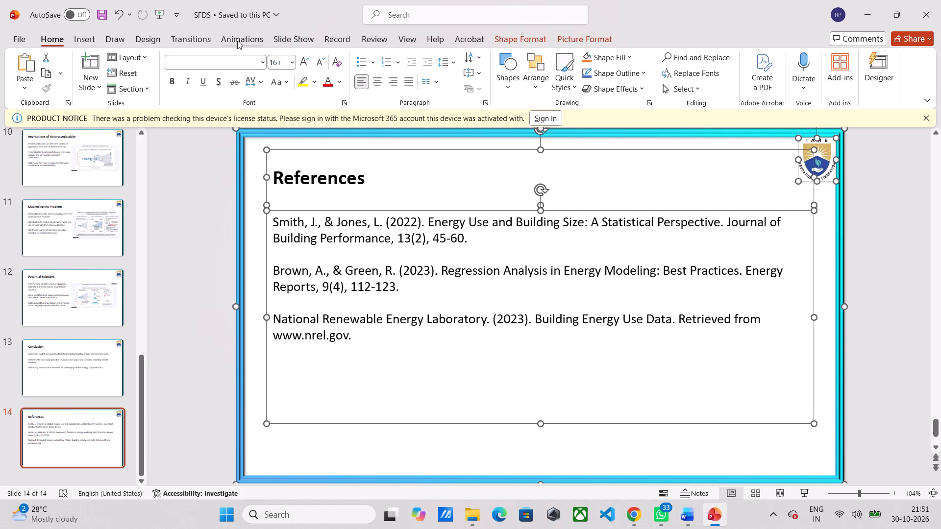
click(226, 63)
text(tim)
key(Return)
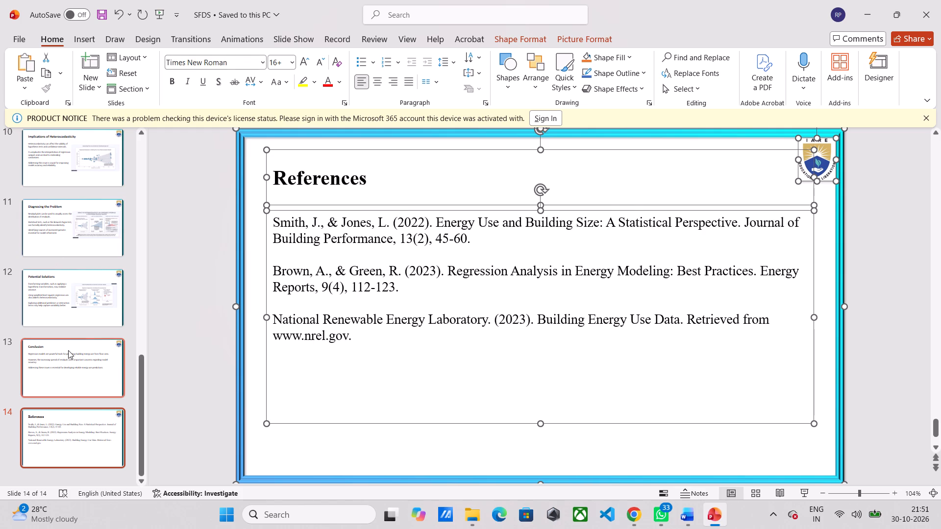
Change the title and body text on slide 13, Conclusion, to Times New Roman.
click(68, 350)
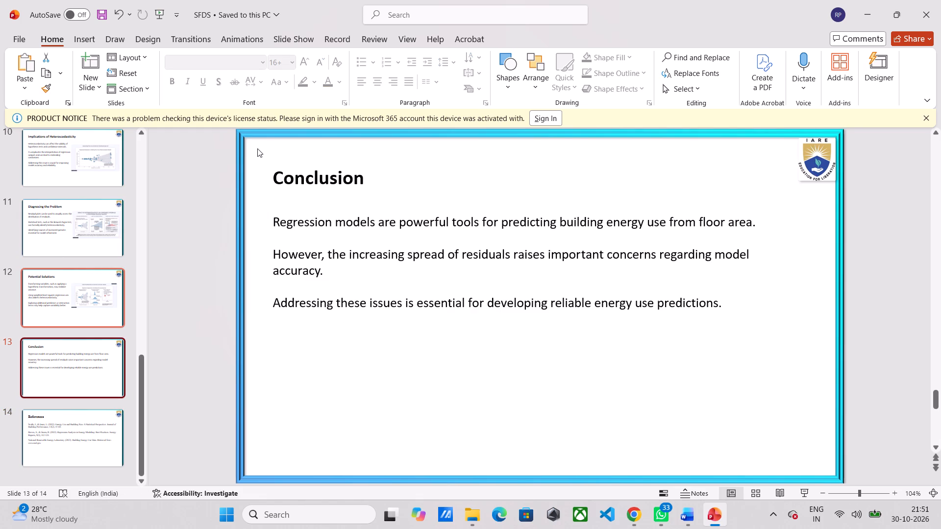
click(259, 153)
key(ctrl+a)
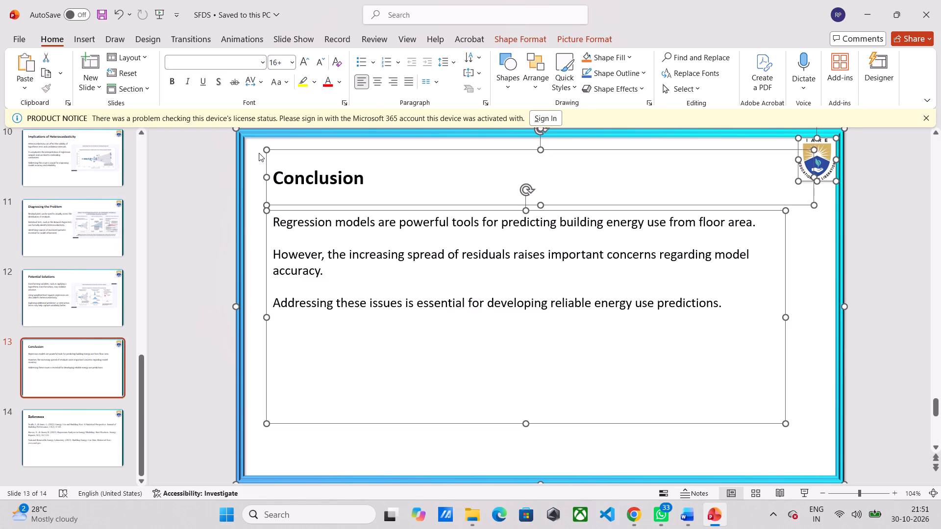
click(203, 69)
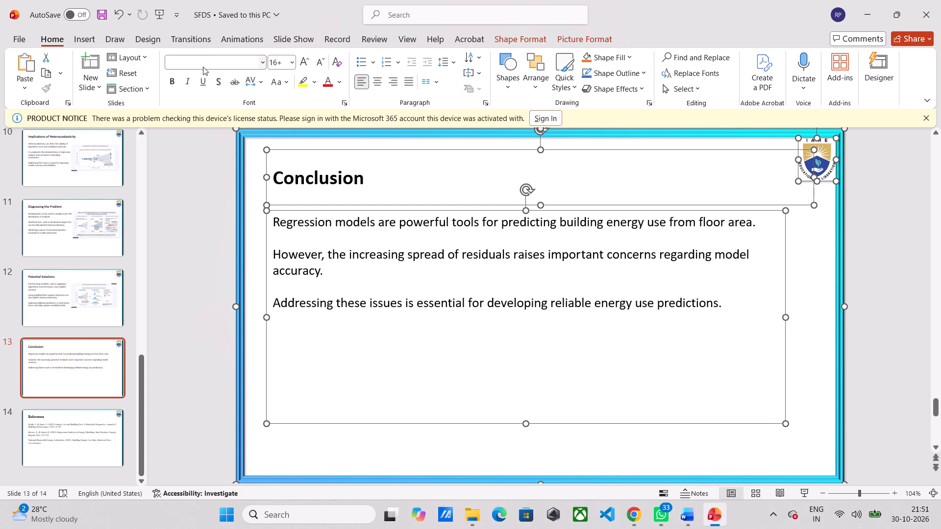
click(203, 66)
text(tim)
key(Return)
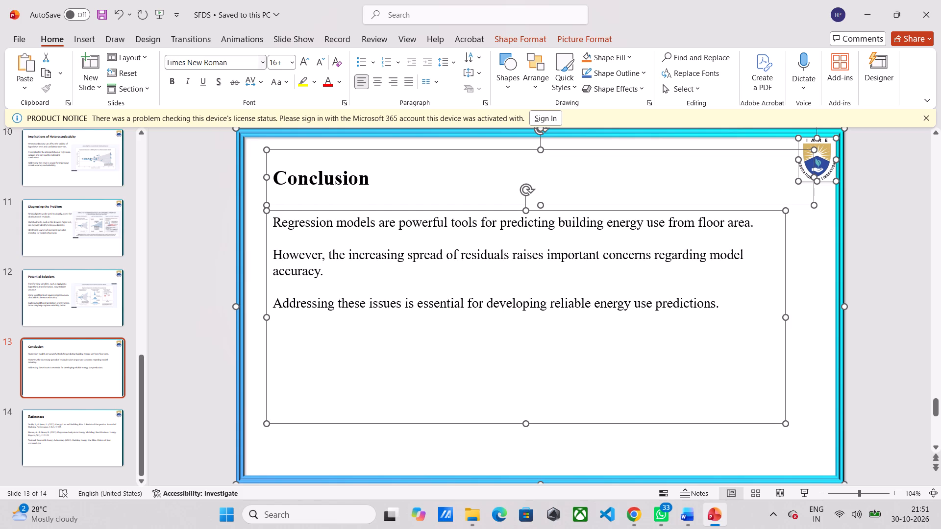
Change the title and body text on slide 12, Potential Solutions, to Times New Roman.
click(75, 284)
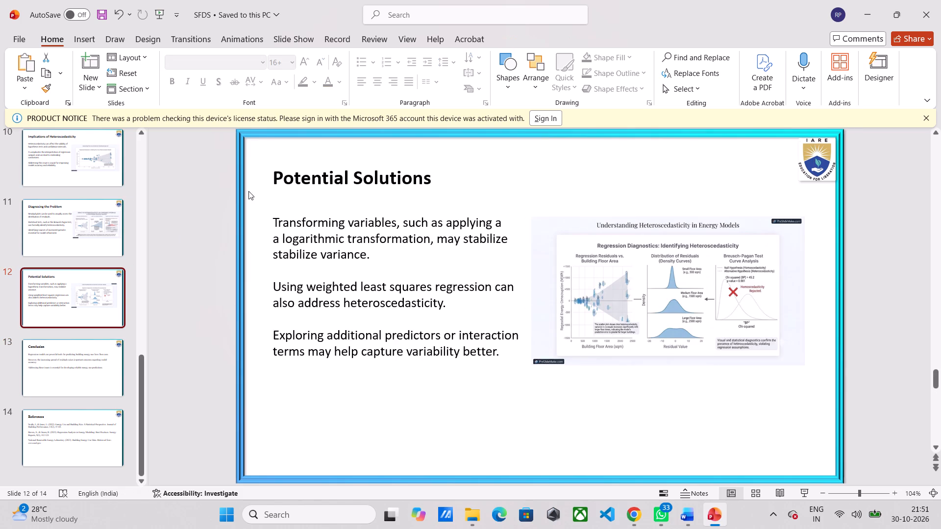
click(261, 155)
key(ctrl+a)
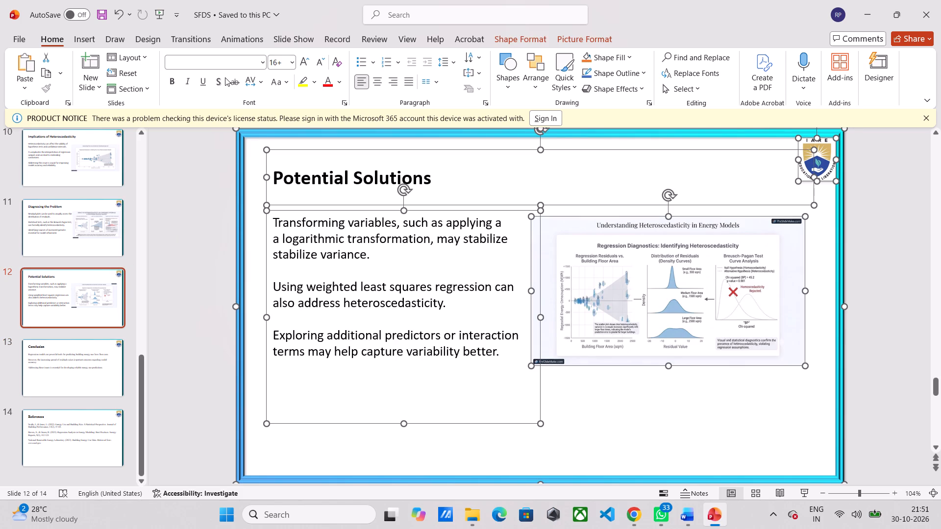
click(215, 60)
text(tim)
key(Return)
Change the title and body text on slide 11, Diagnosing the Problem, to Times New Roman.
click(78, 220)
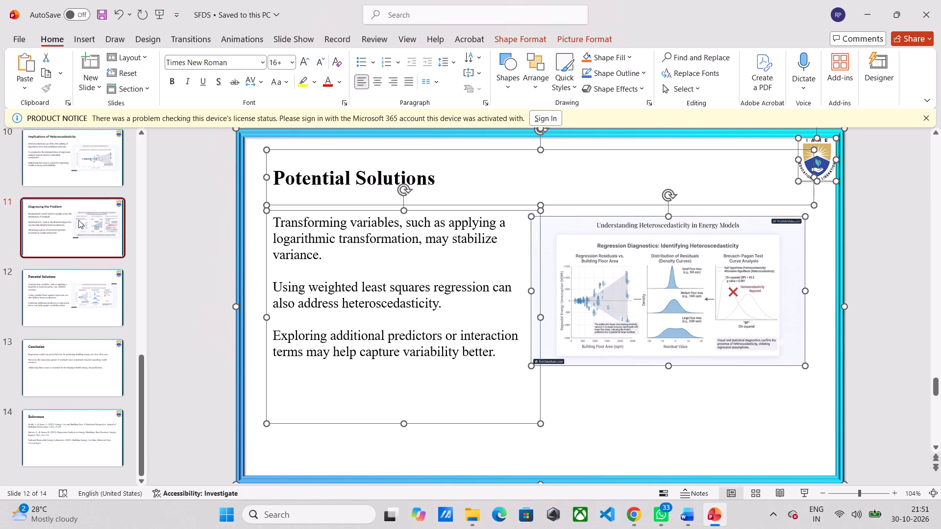
click(273, 159)
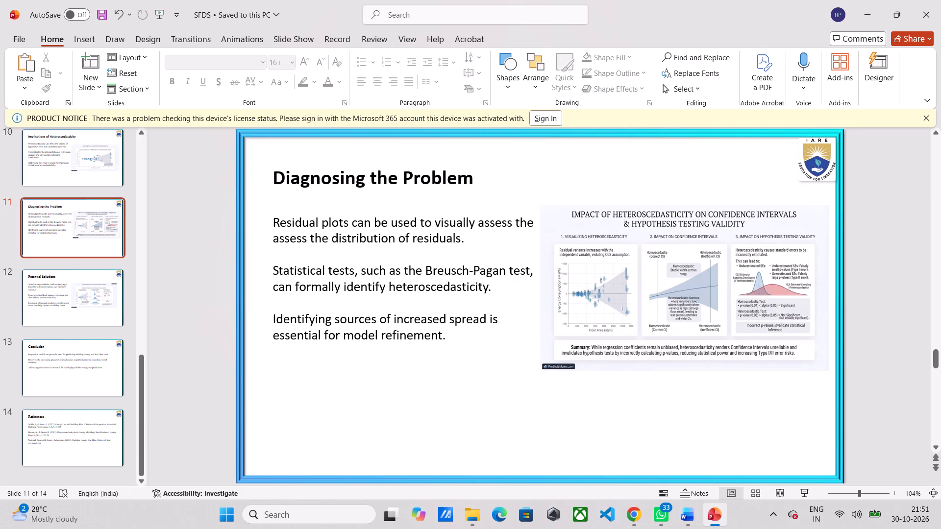
click(41, 313)
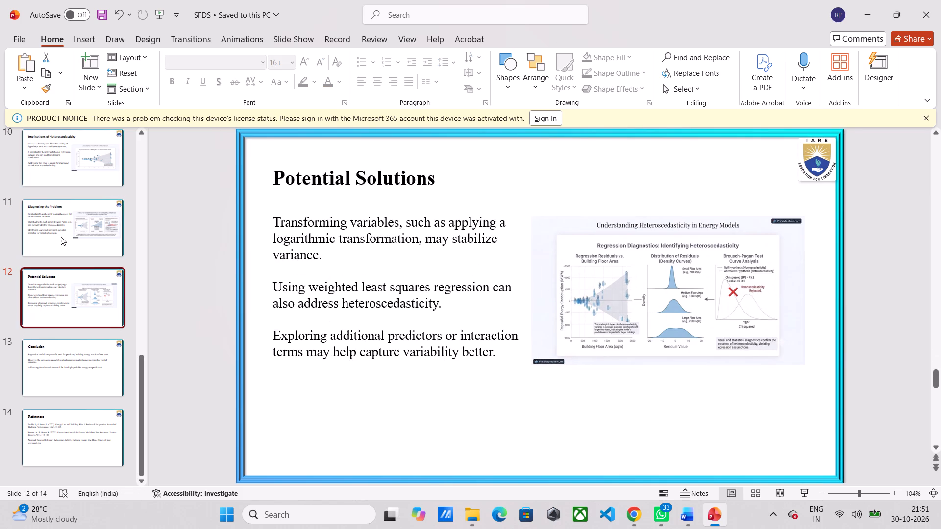
click(61, 237)
click(258, 155)
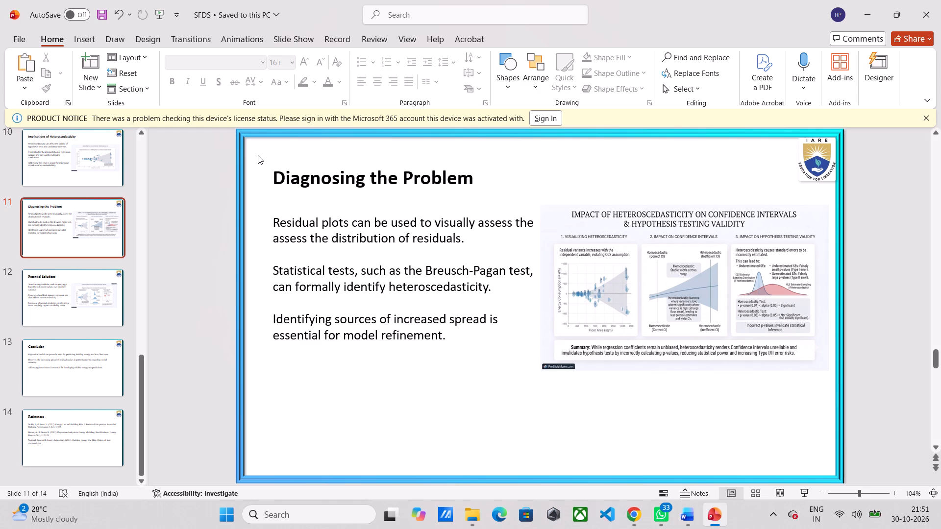
key(ctrl+a)
click(212, 61)
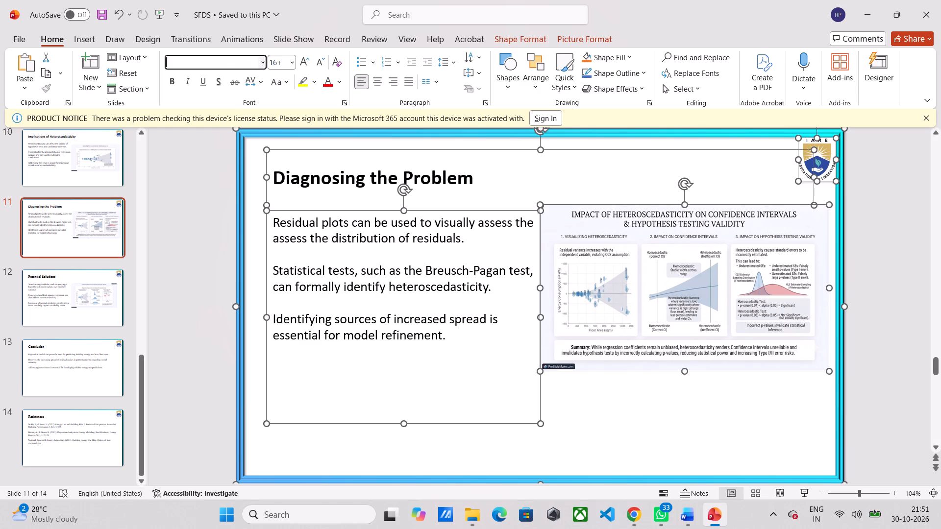
text(tim)
key(Return)
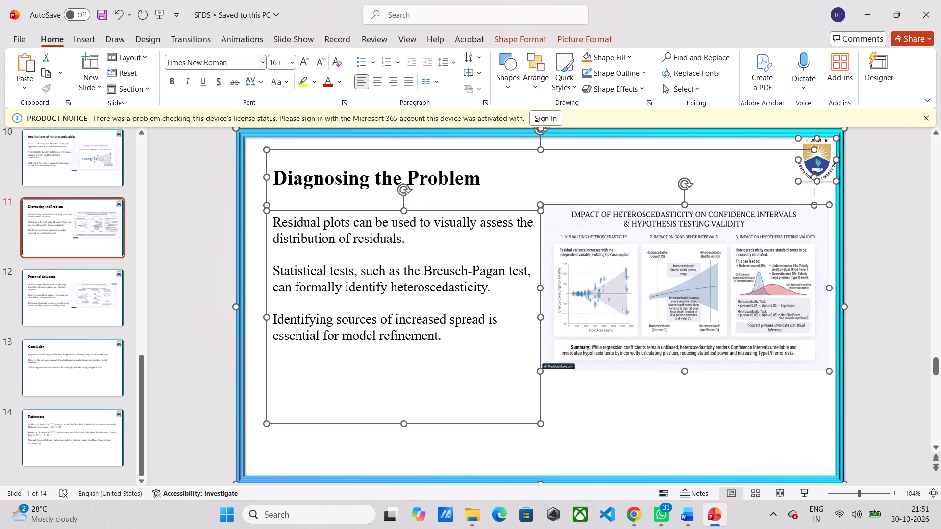
Change the title and body text on slide 10, Implications of Heteroscedasticity, to Times New Roman.
scroll(71, 173, up, 1)
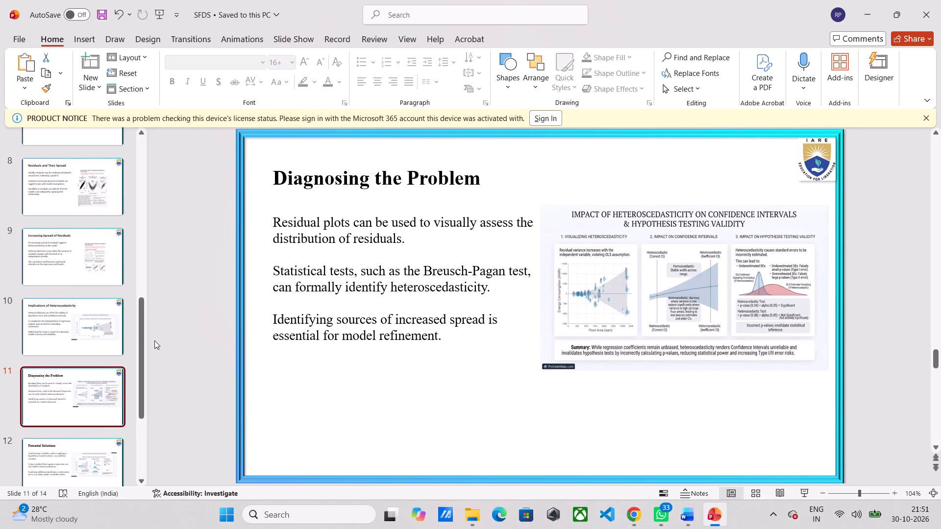
click(91, 327)
click(272, 161)
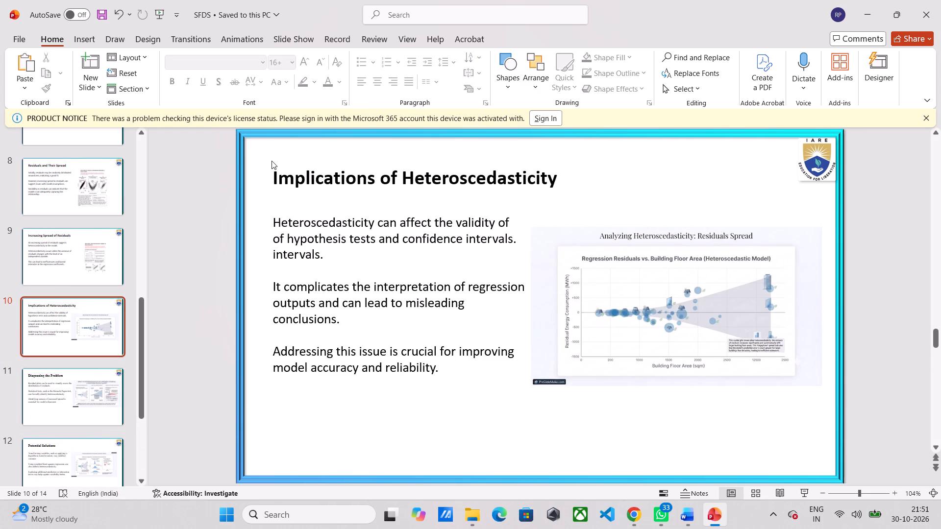
key(ctrl+a)
click(240, 65)
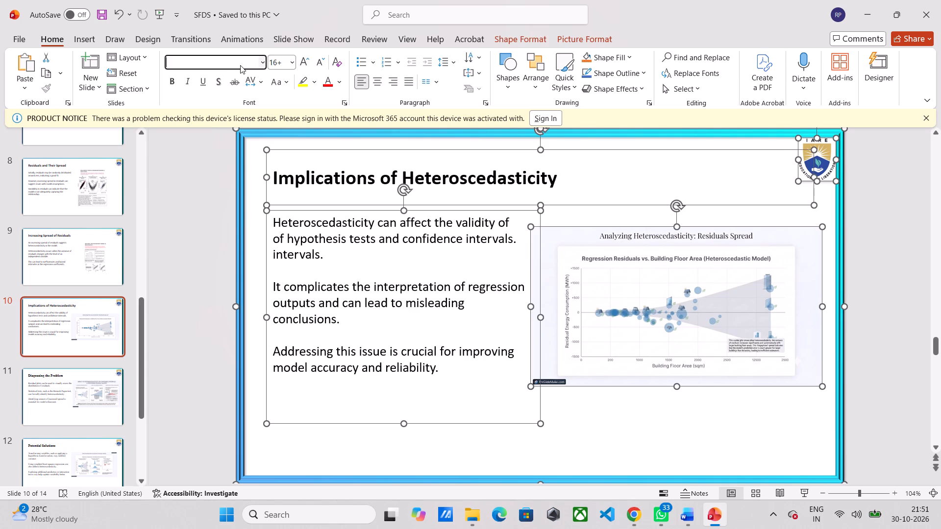
text(time)
key(Return)
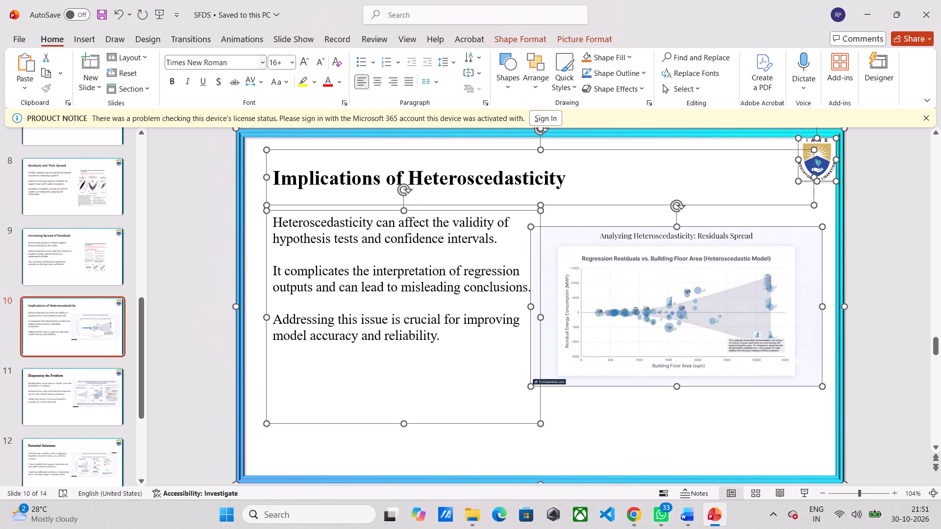
Change the title and body text on slide 9, Increasing Spread of Residuals, to Times New Roman.
click(82, 248)
click(270, 150)
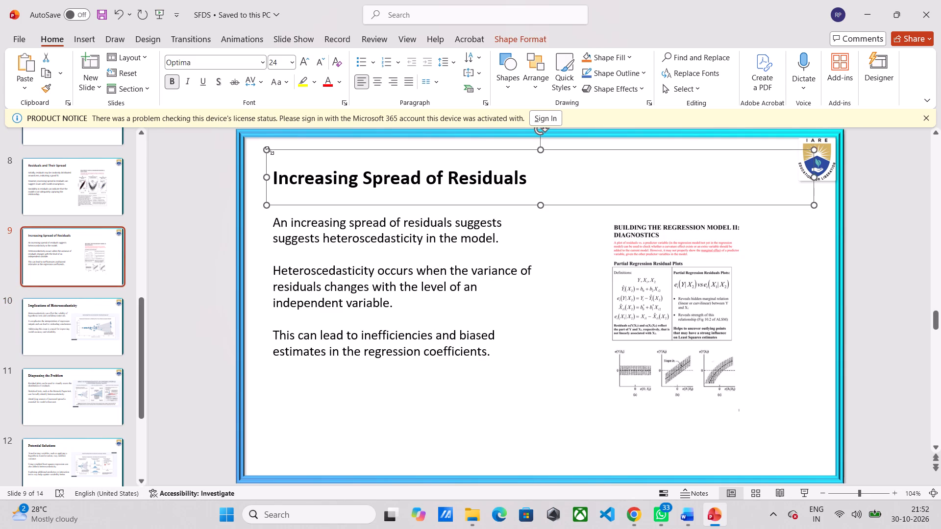
click(256, 154)
key(ctrl+a)
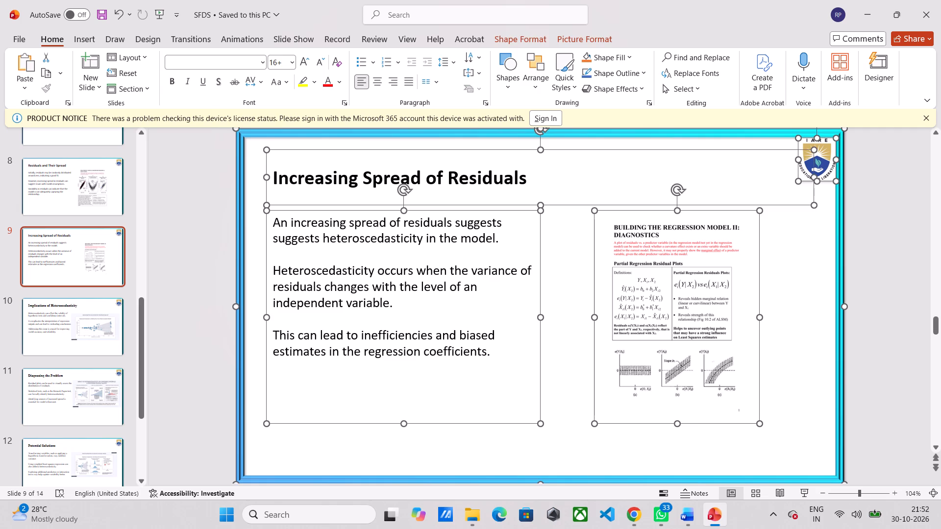
click(212, 60)
text(time)
key(Return)
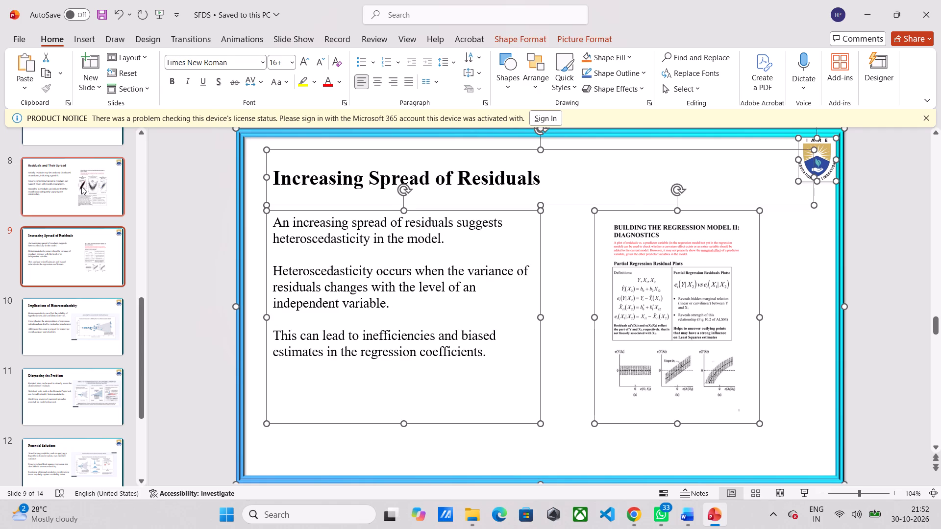
Change the title and body text on slide 8, Residuals and Their Spread, to Times New Roman.
click(81, 186)
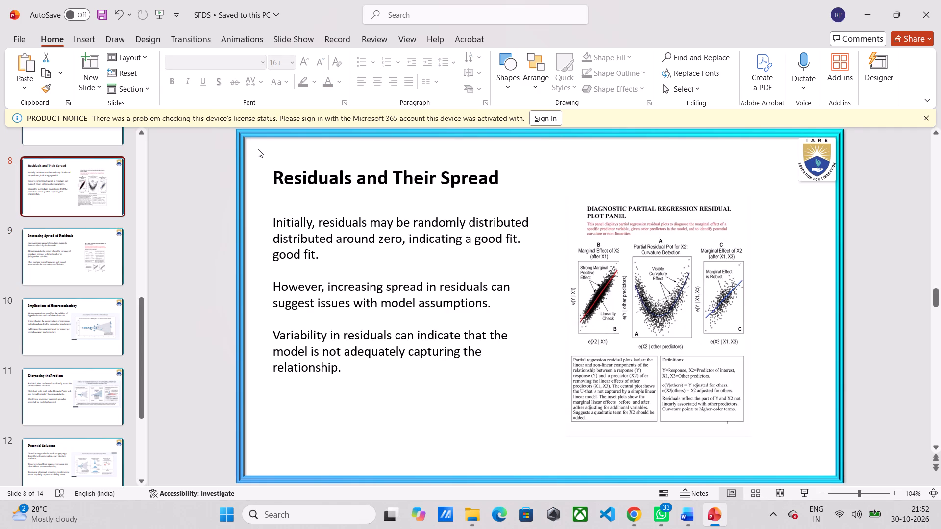
click(258, 149)
key(ctrl+a)
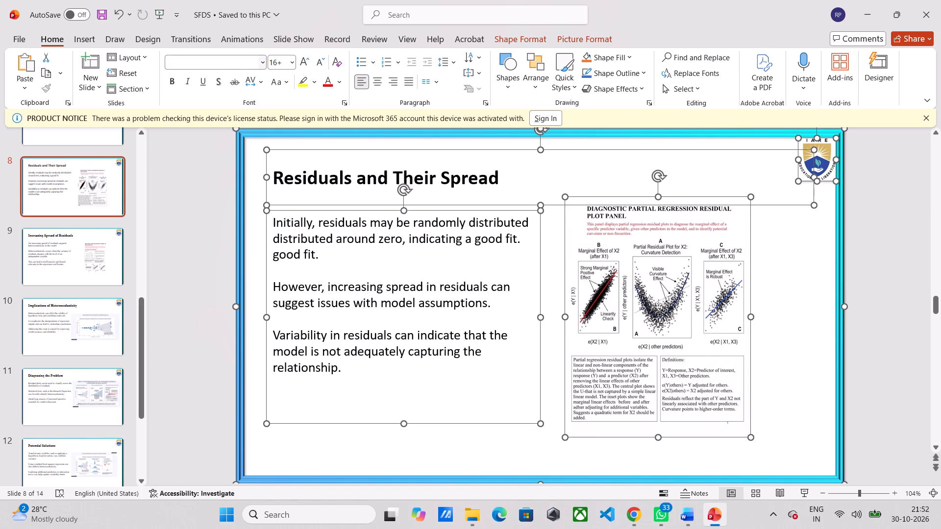
click(228, 62)
text(times)
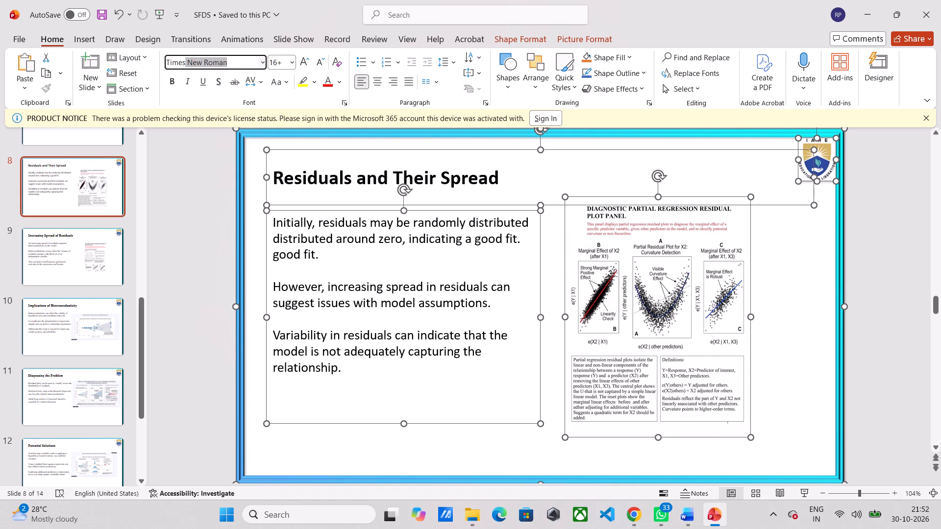
key(Return)
Change the title and body text on slide 7, Understanding Residuals, to Times New Roman.
scroll(99, 208, up, 2)
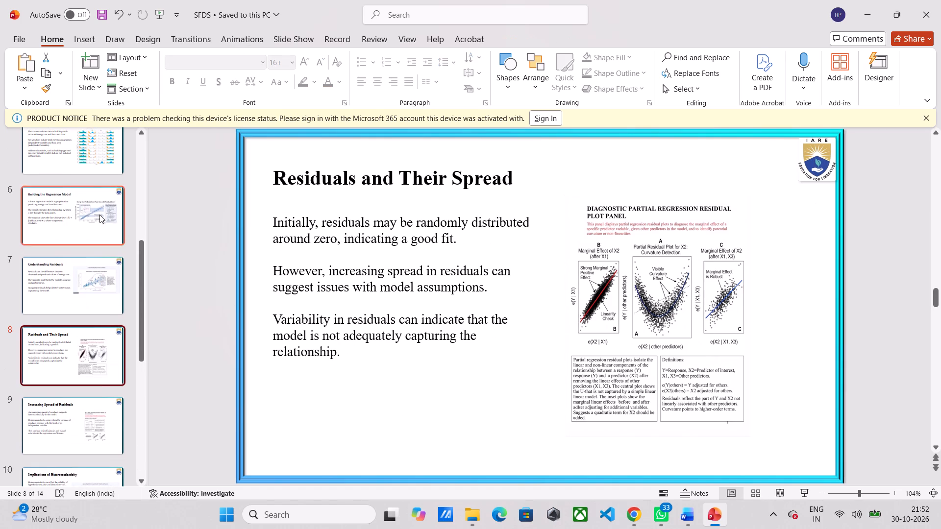
click(88, 277)
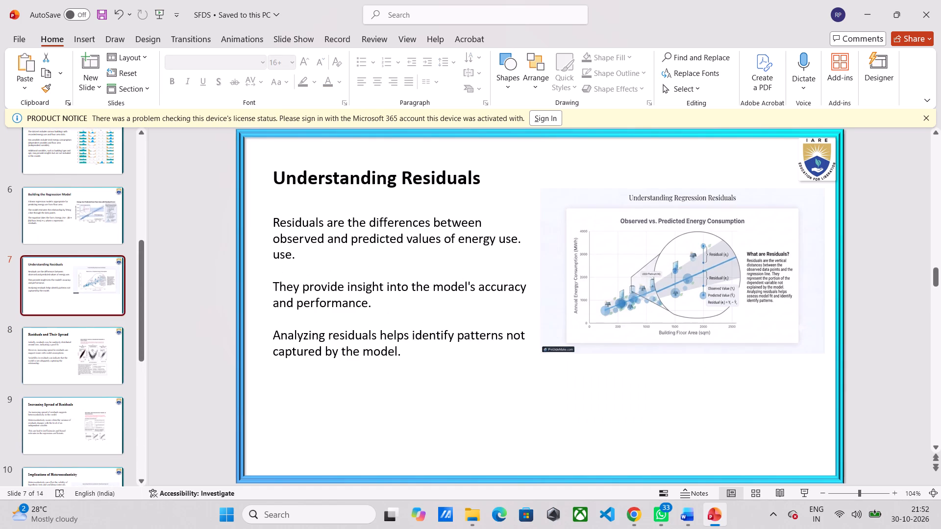
click(265, 159)
click(258, 157)
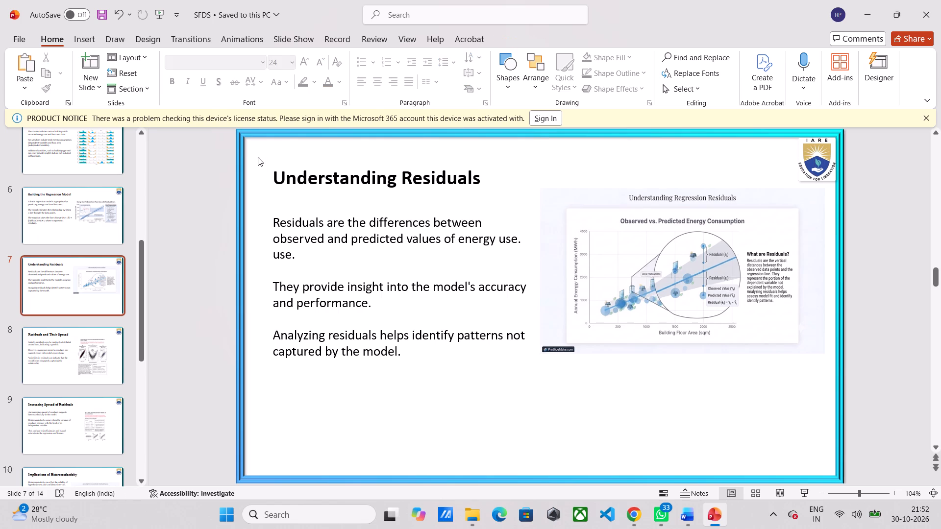
key(ctrl+a)
click(225, 64)
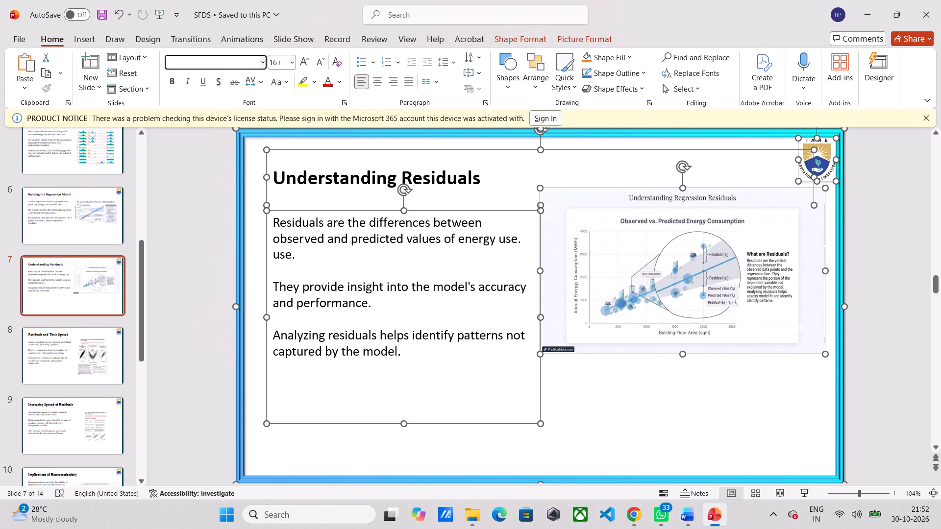
text(times)
key(Return)
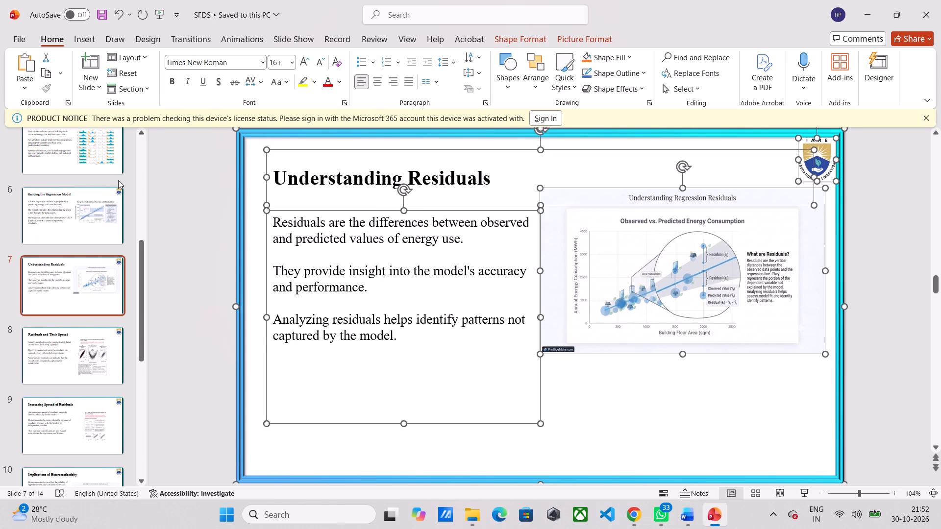
Change the title and body text on slide 6, Building the Regression Model, to Times New Roman.
click(99, 194)
click(257, 150)
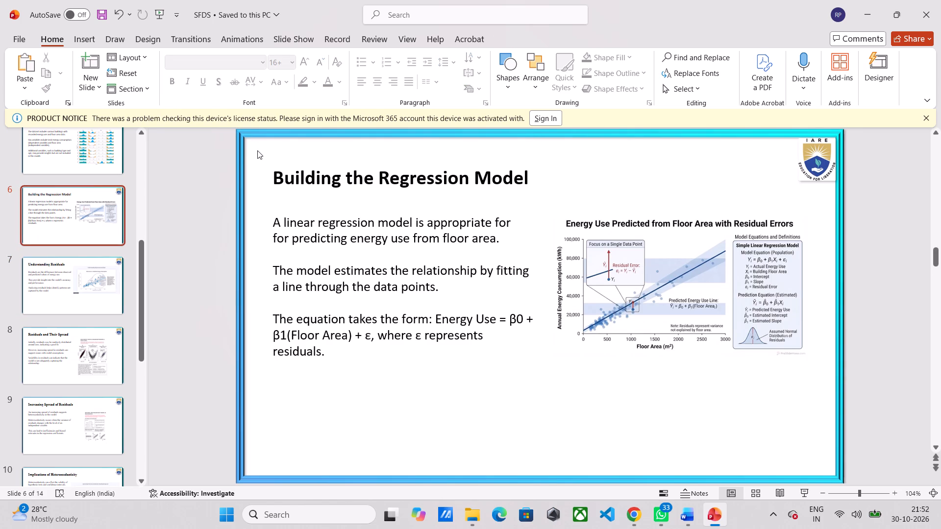
key(ctrl+a)
click(208, 64)
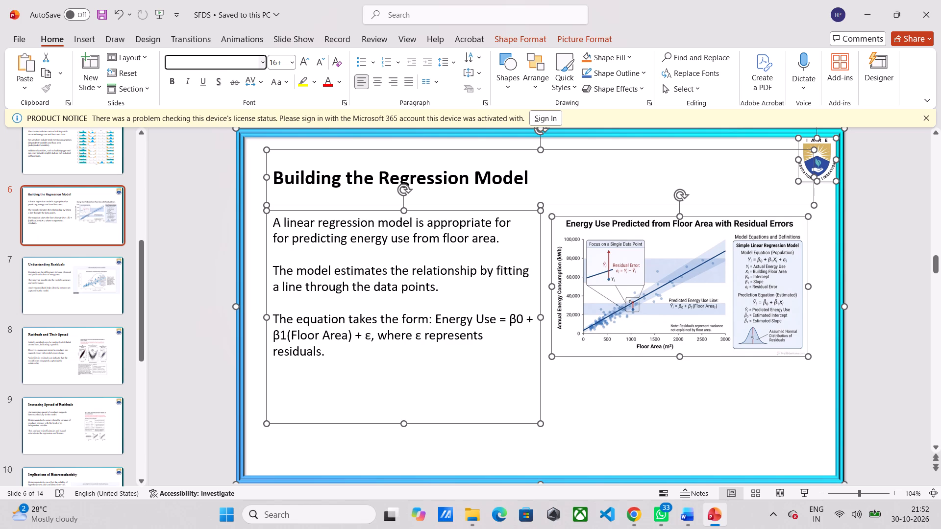
text(times)
key(Return)
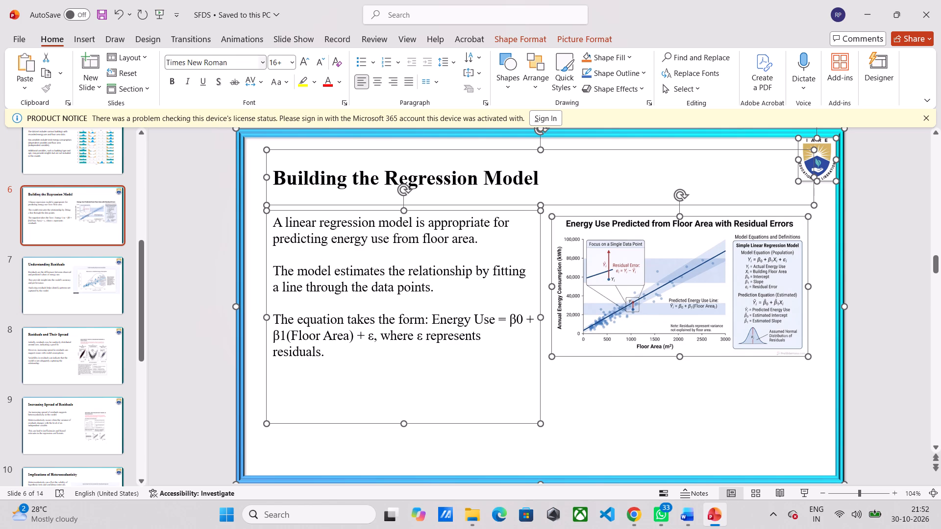
Change the title and body text on slide 5, Overview of the Dataset, to Times New Roman.
scroll(84, 209, up, 2)
click(75, 349)
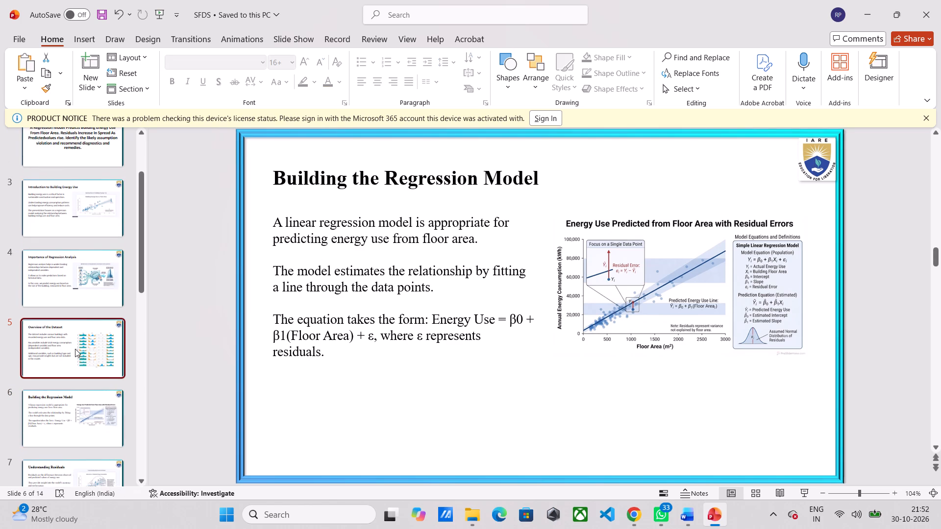
click(261, 157)
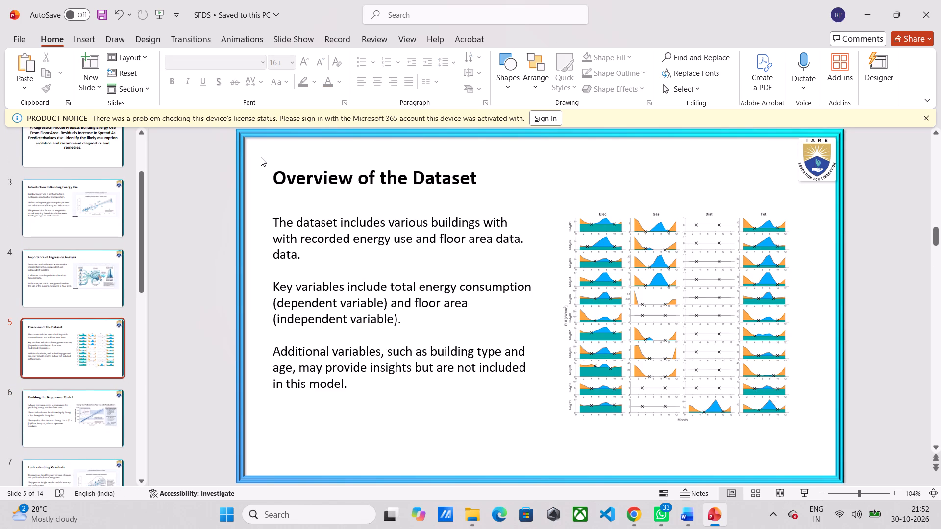
key(ctrl+a)
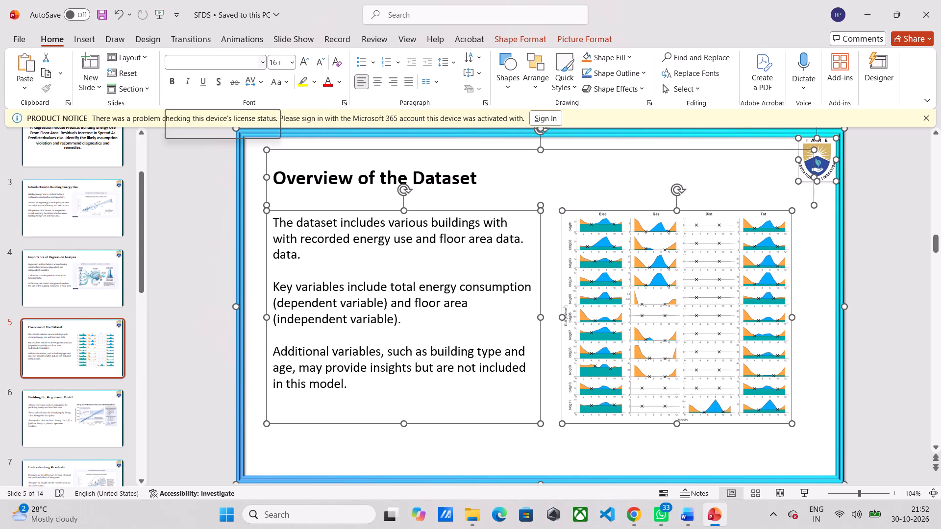
click(212, 61)
text(times)
key(Return)
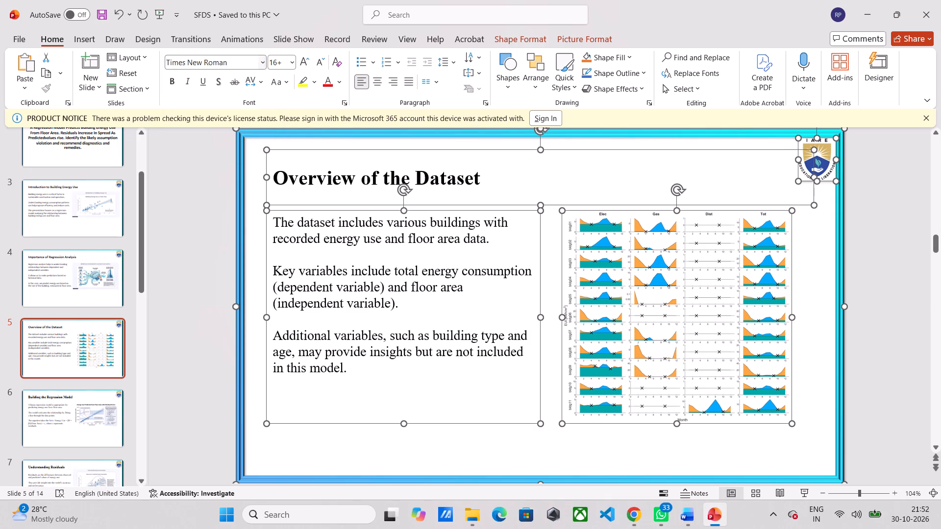
Change the title and body text on slide 3, Introduction to Building Energy Use, to Times New Roman.
click(94, 209)
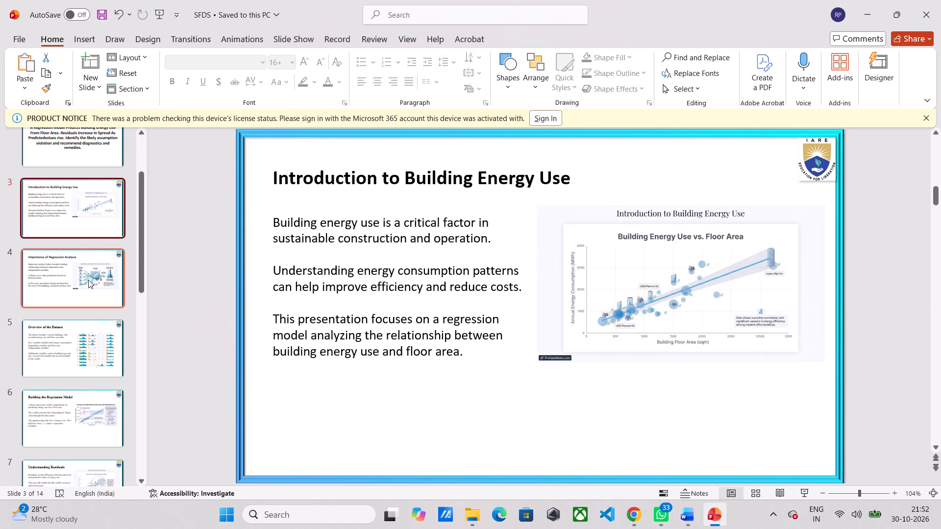
click(258, 151)
key(ctrl+a)
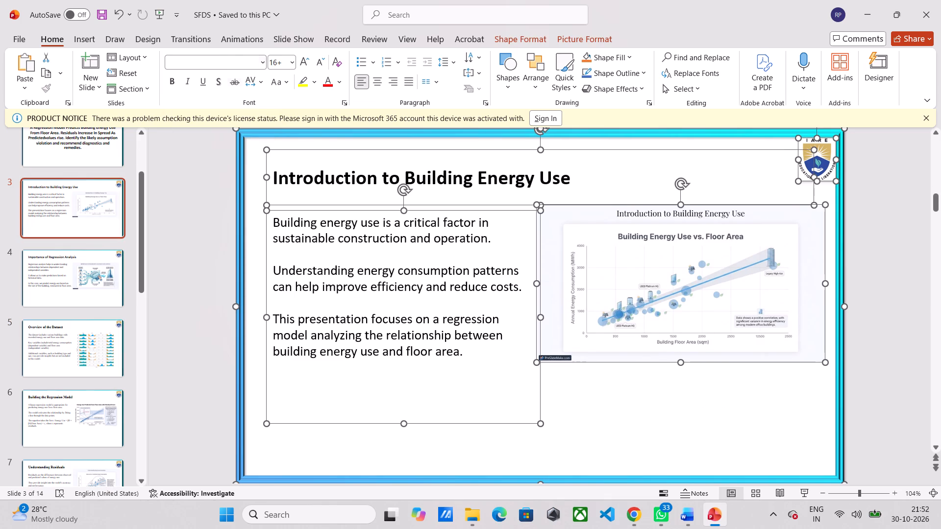
click(221, 63)
text(times)
key(Return)
Change the title and body text on slide 4, Importance of Regression Analysis, to Times New Roman.
click(93, 264)
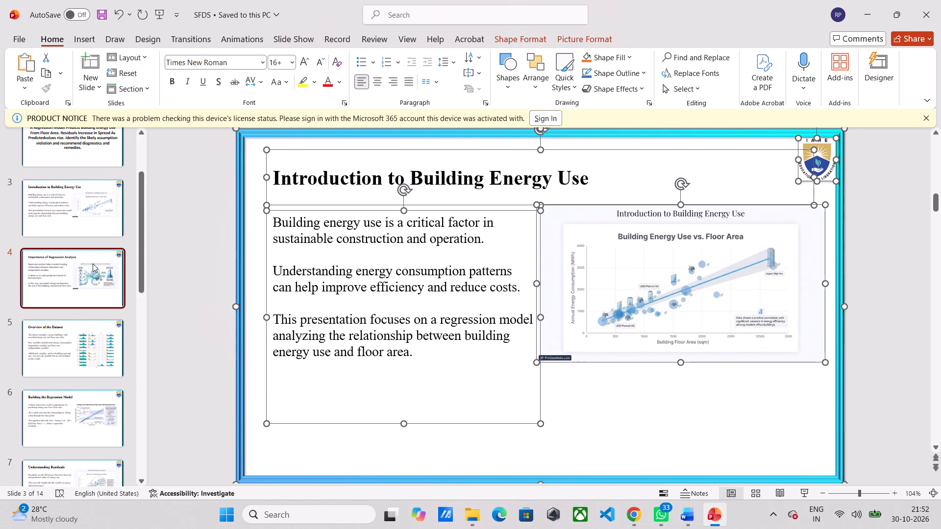
click(255, 155)
key(ctrl+a)
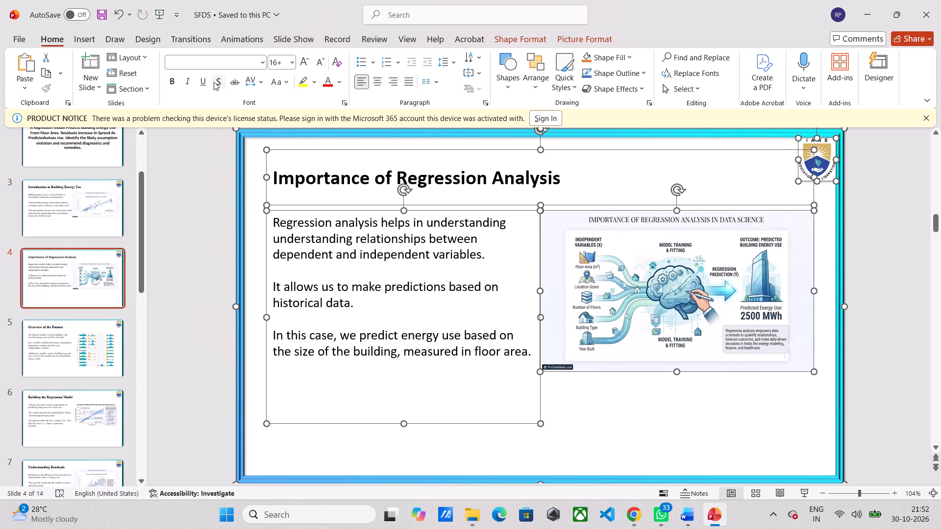
click(195, 62)
text(times)
key(Return)
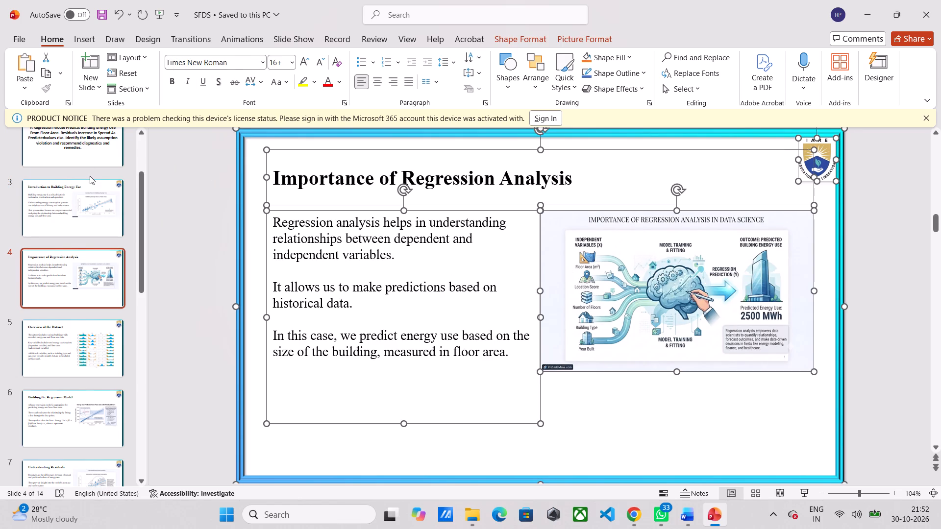
Change the regression problem statement text on slide 2 to Times New Roman.
scroll(90, 176, up, 1)
click(76, 215)
click(298, 157)
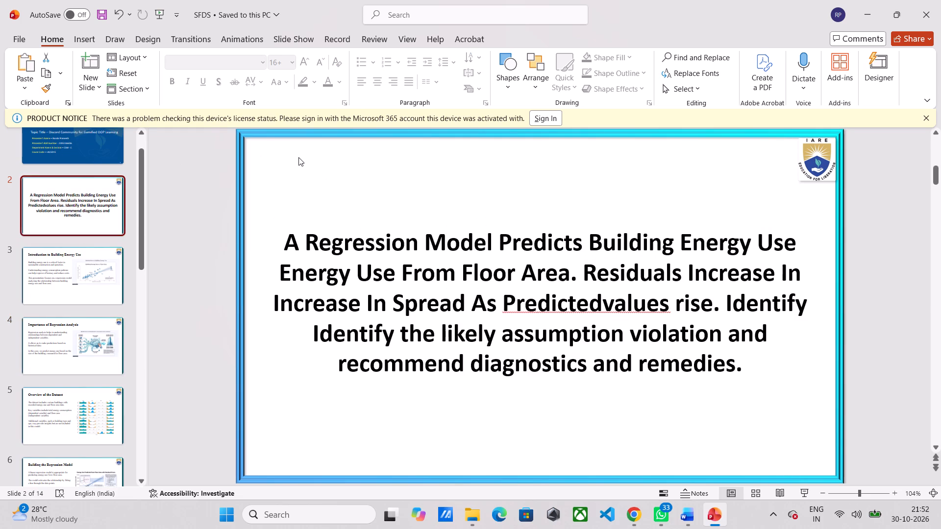
key(ctrl+a)
click(225, 56)
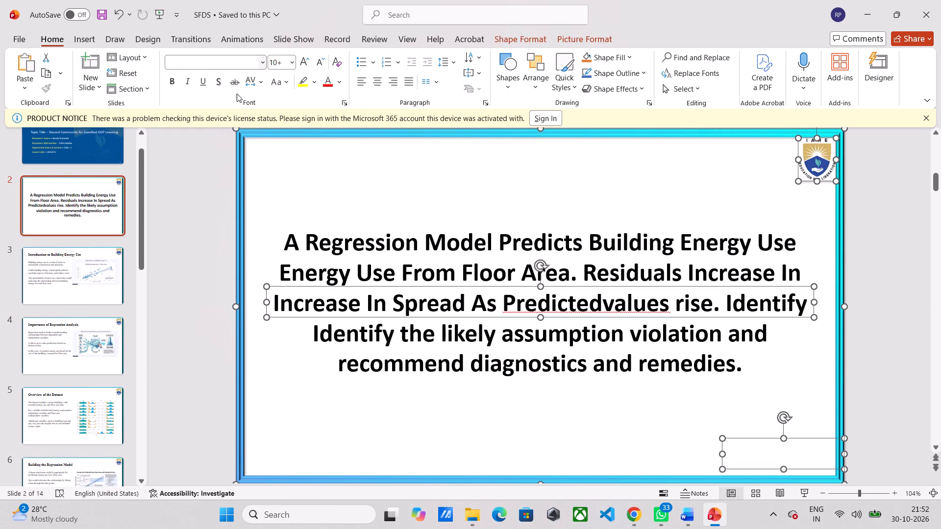
click(272, 149)
key(ctrl+a)
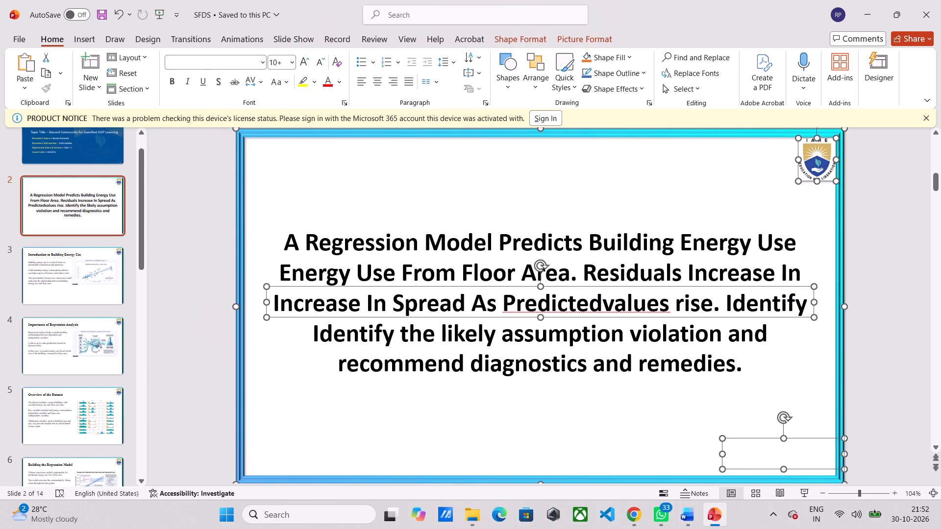
click(200, 63)
text(times)
key(Return)
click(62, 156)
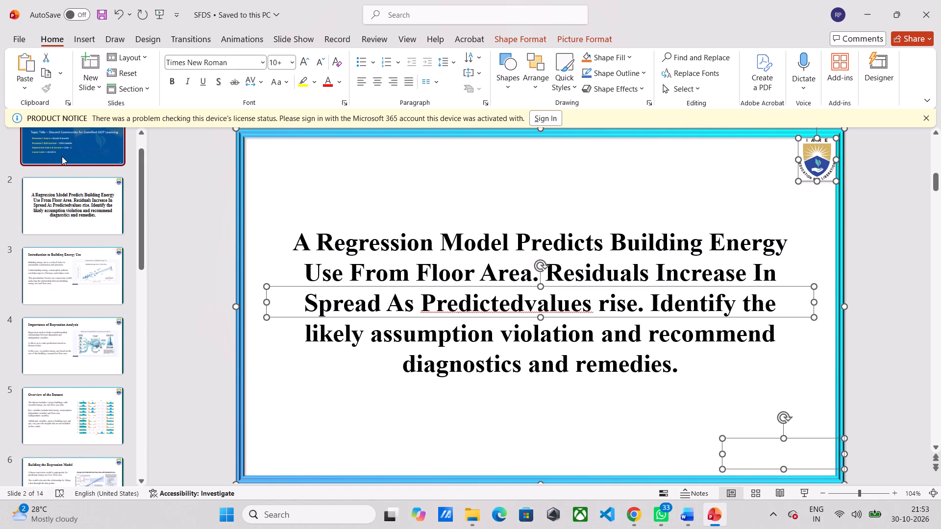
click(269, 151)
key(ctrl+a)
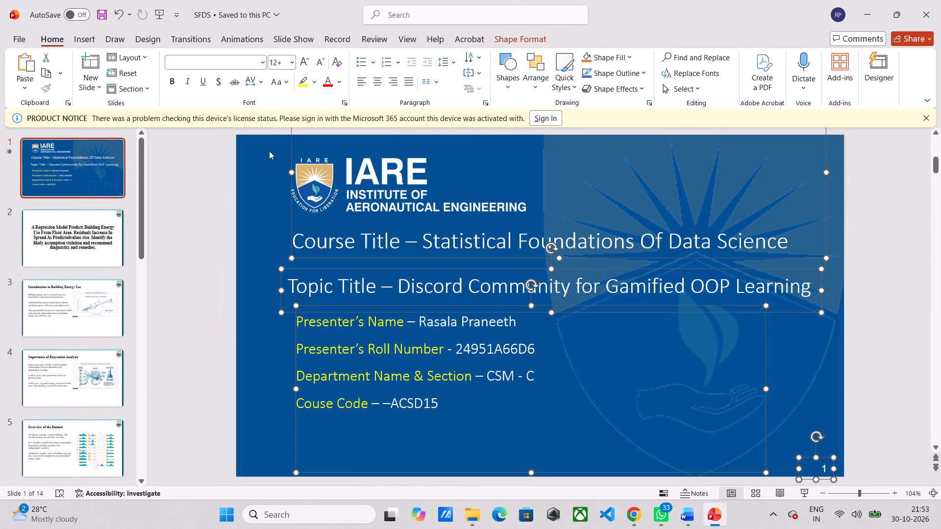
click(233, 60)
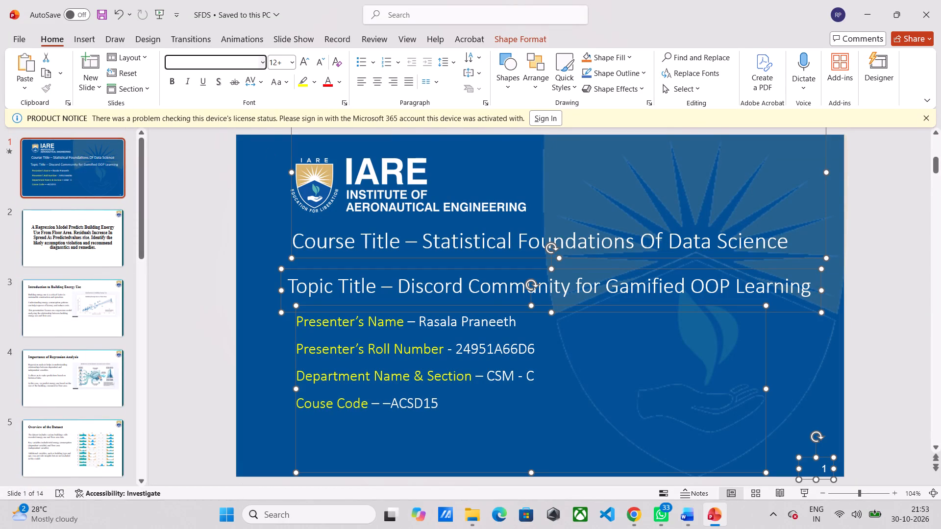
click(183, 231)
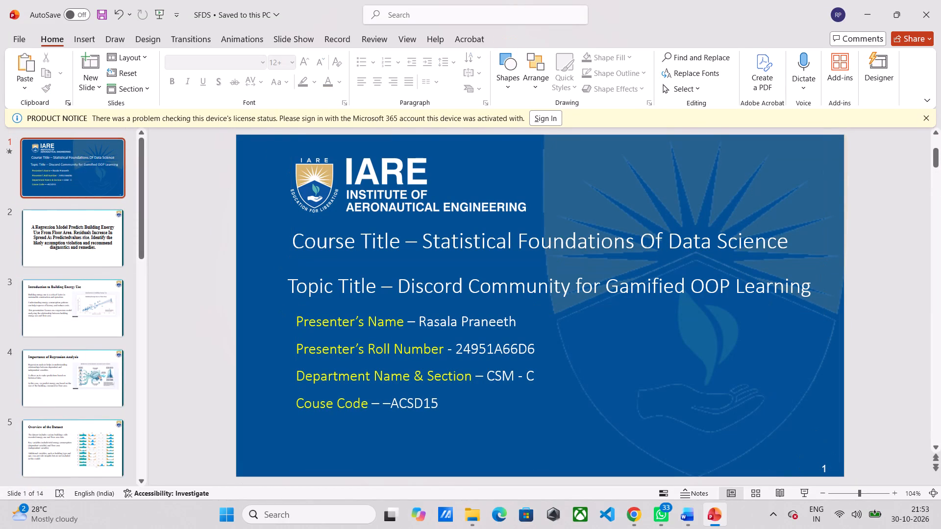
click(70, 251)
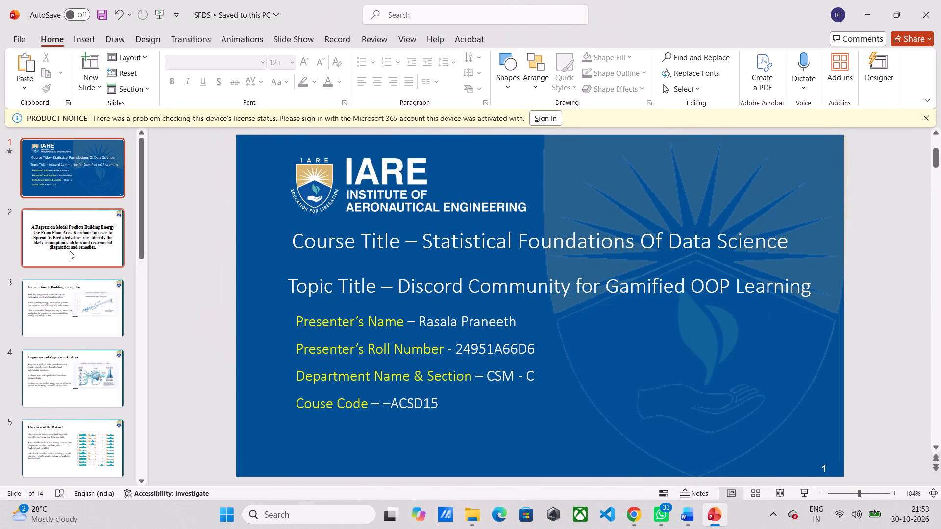
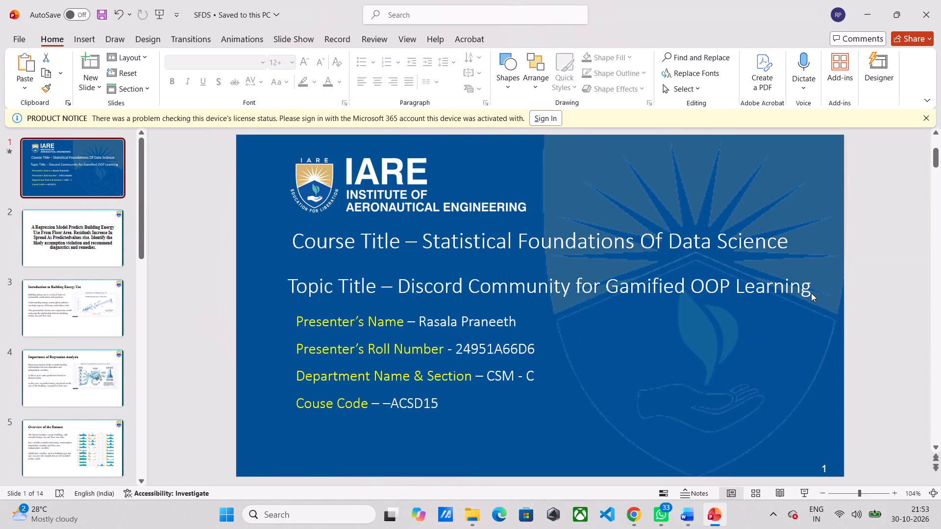
Replace the topic name after "Topic Title –" on slide 1 with the copied regression model problem statement.
drag(811, 292, 775, 288)
click(775, 288)
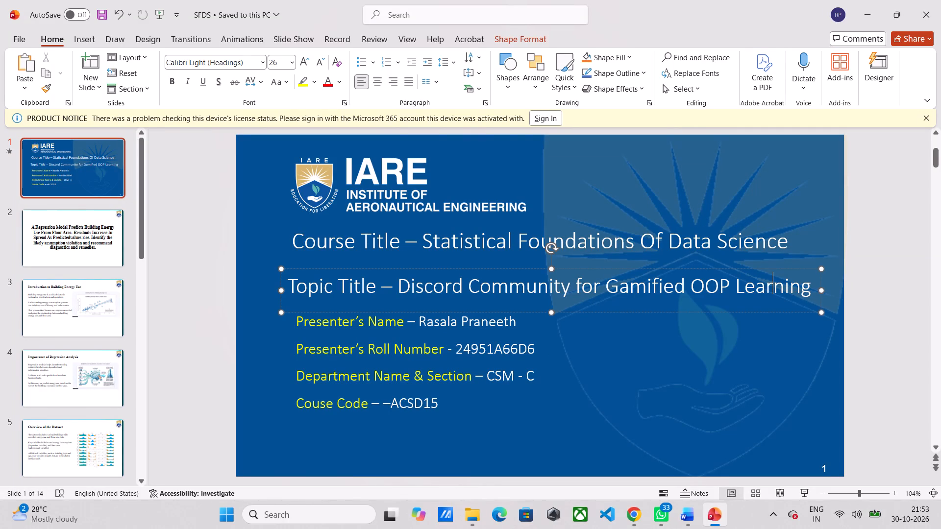
drag(813, 284, 444, 312)
key(BackSpace)
key(ctrl+v)
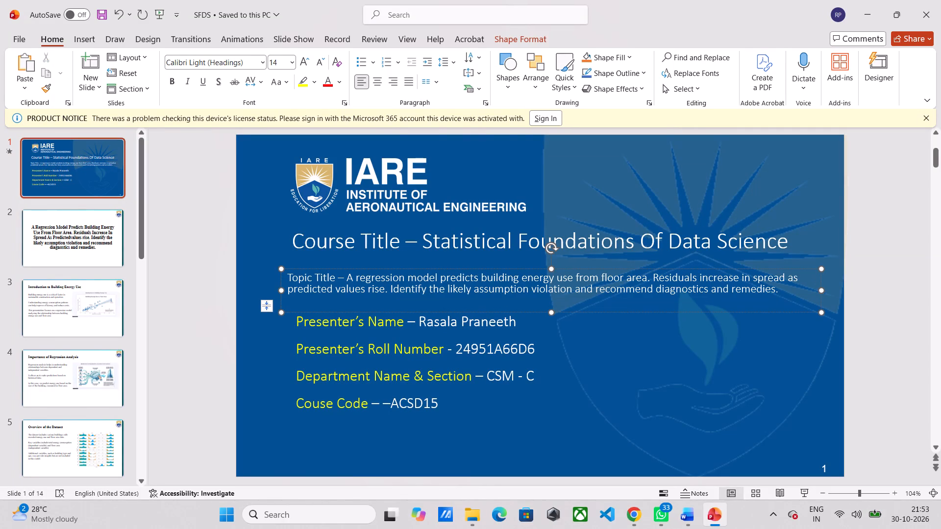
Enlarge the whole topic title text on slide 1, trying size 20 and settling on size 16.
click(313, 299)
key(ctrl+a)
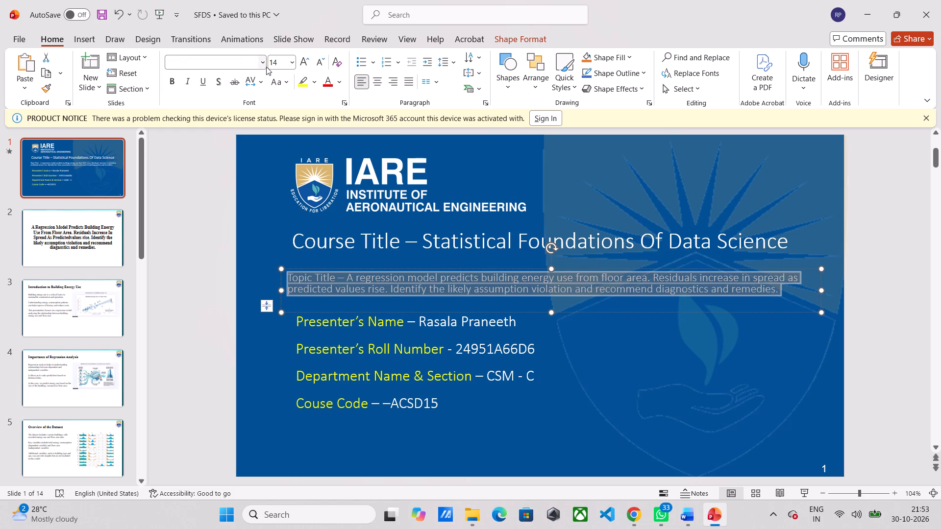
click(245, 59)
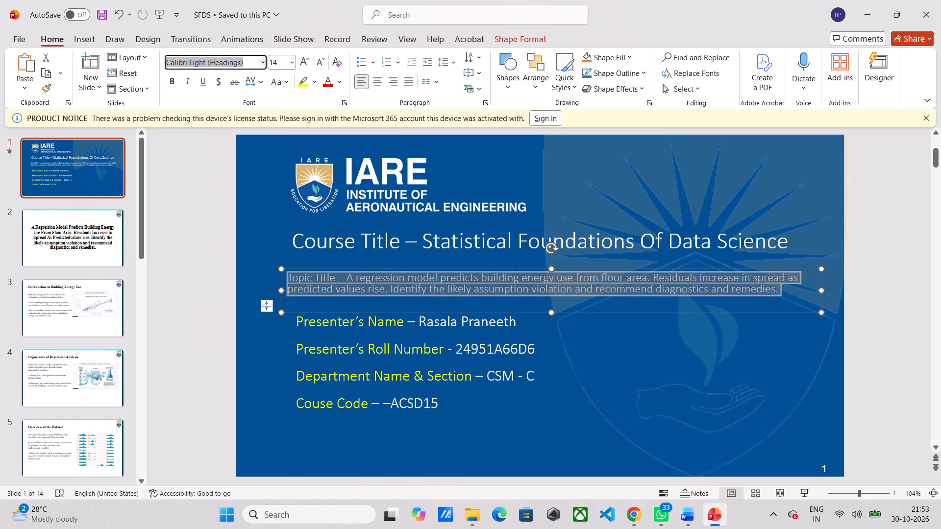
click(280, 62)
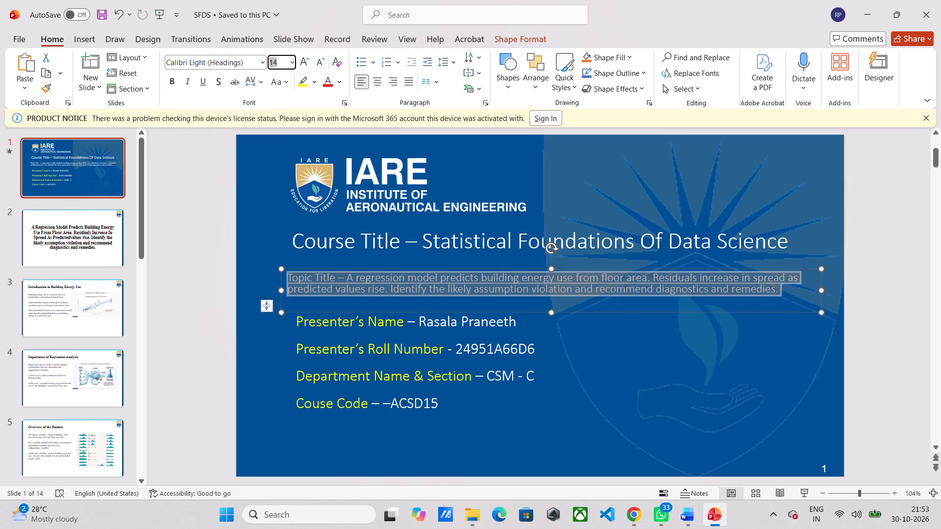
key(BackSpace)
text(20)
key(Return)
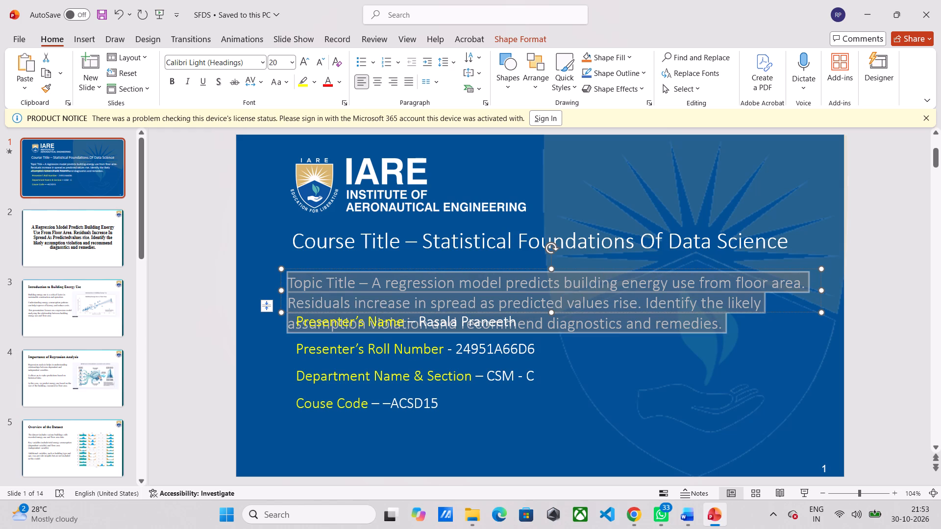
click(279, 64)
key(BackSpace)
text(16)
key(Return)
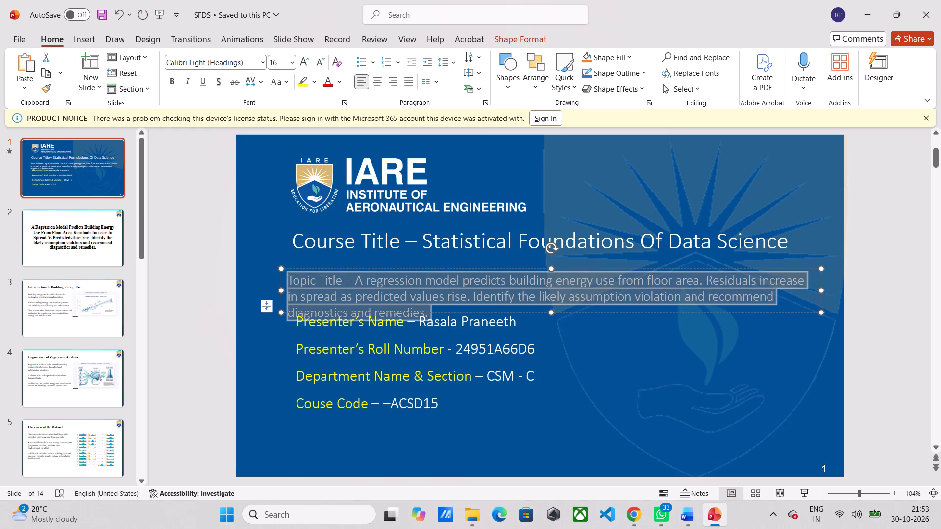
Move the topic title text box up slightly so its last line clears the presenter's name line.
drag(543, 269, 543, 258)
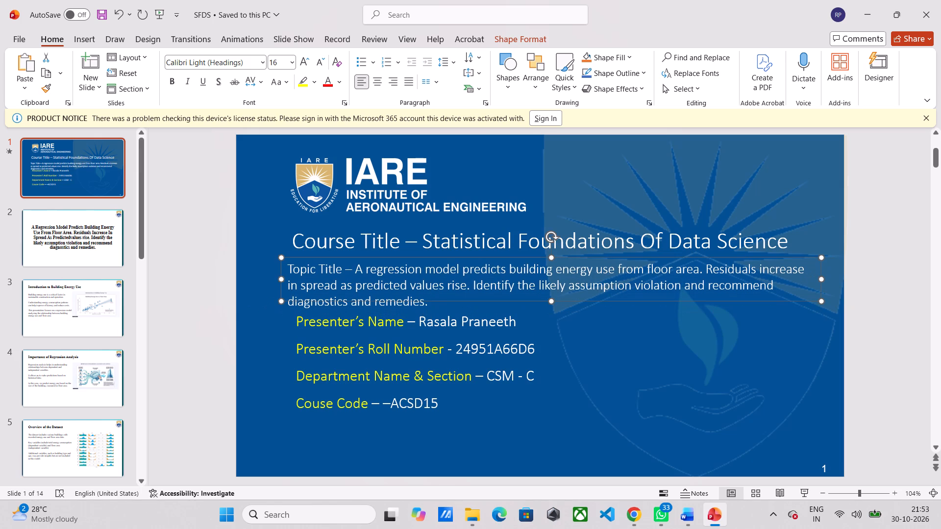
Make the entire topic title text on slide 1 bold.
click(437, 293)
key(ctrl+a)
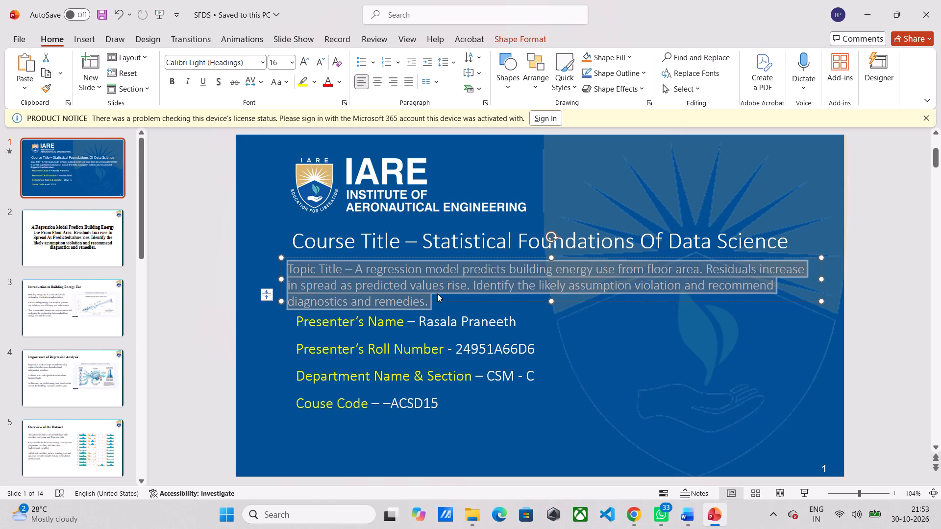
click(176, 85)
click(183, 223)
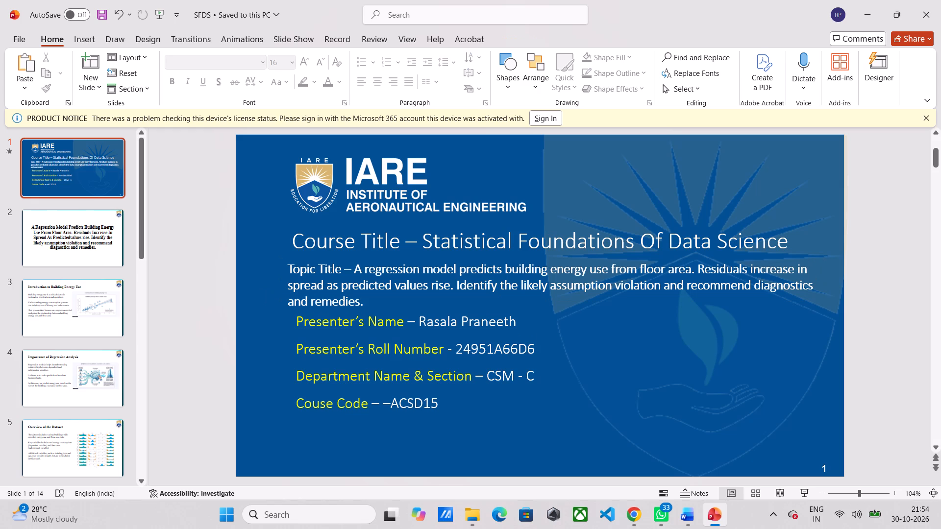
Go through the slides from the problem statement to References and back to check the formatting of the whole presentation.
click(83, 249)
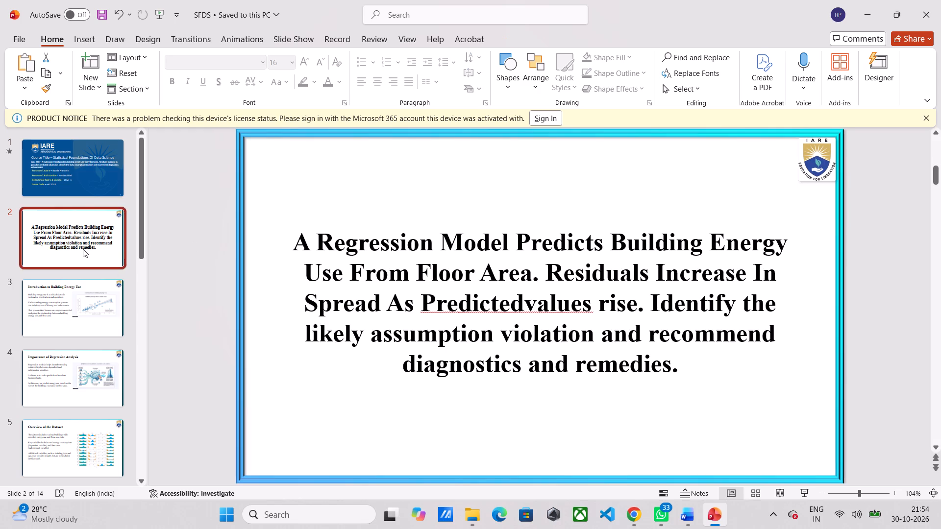
key(Down)
key(Down)
key(Down)
key(Down)
key(Down)
key(Down)
key(Down)
key(Down)
key(Down)
key(Down)
key(Down)
key(Down)
key(Down)
key(Down)
key(Down)
key(Down)
key(Down)
key(Down)
key(Down)
key(Down)
key(Up)
key(Up)
key(Up)
key(Up)
key(Up)
key(Up)
key(Up)
key(Up)
key(Up)
key(Up)
key(Up)
key(Up)
key(Up)
key(Up)
key(Up)
key(Up)
key(Up)
key(Up)
key(Up)
key(Up)
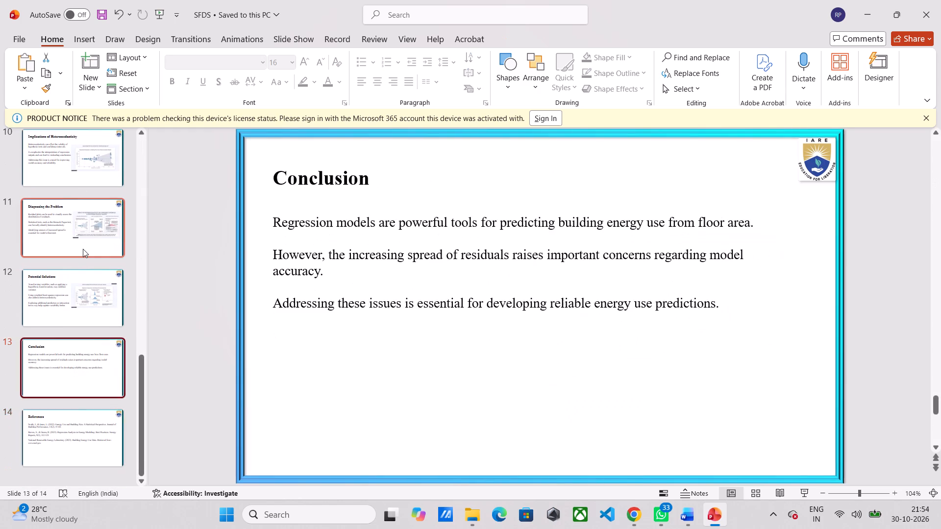
key(Down)
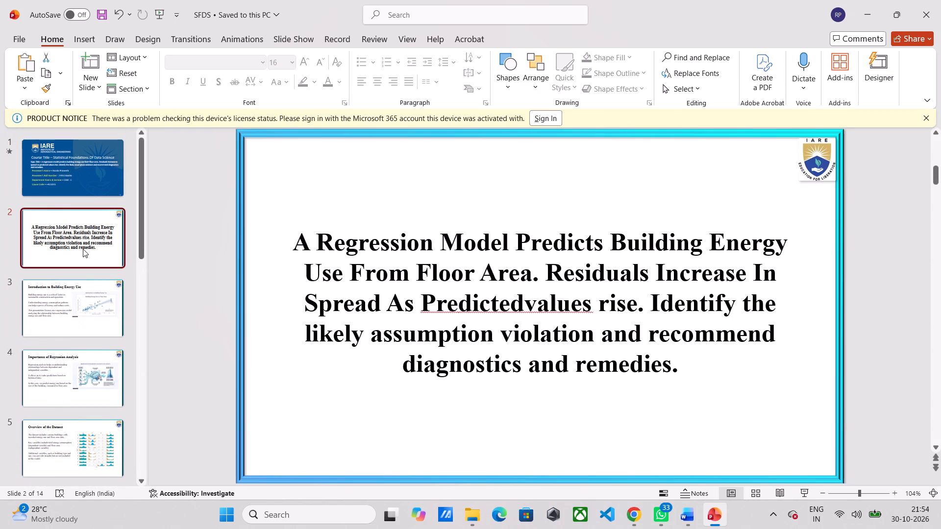
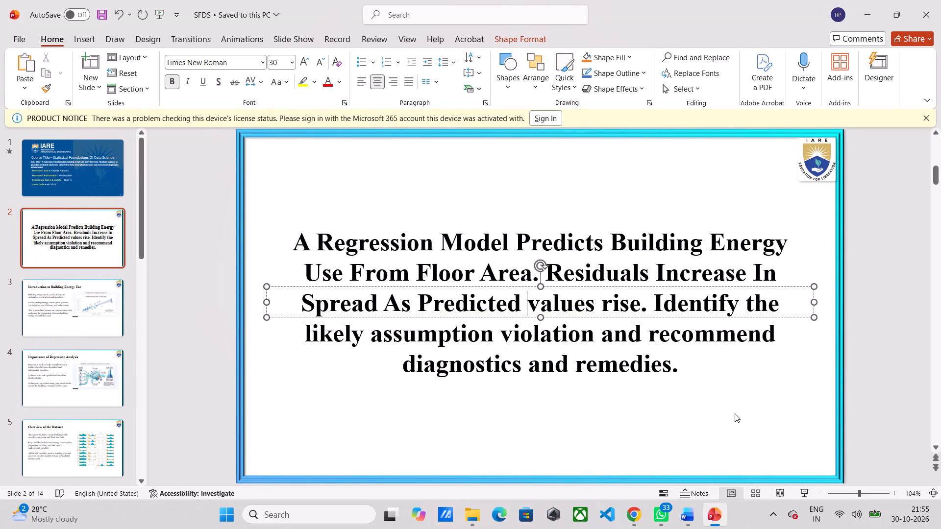
Set the font size of the entire problem statement text on slide 2 to 25.
drag(681, 374, 371, 242)
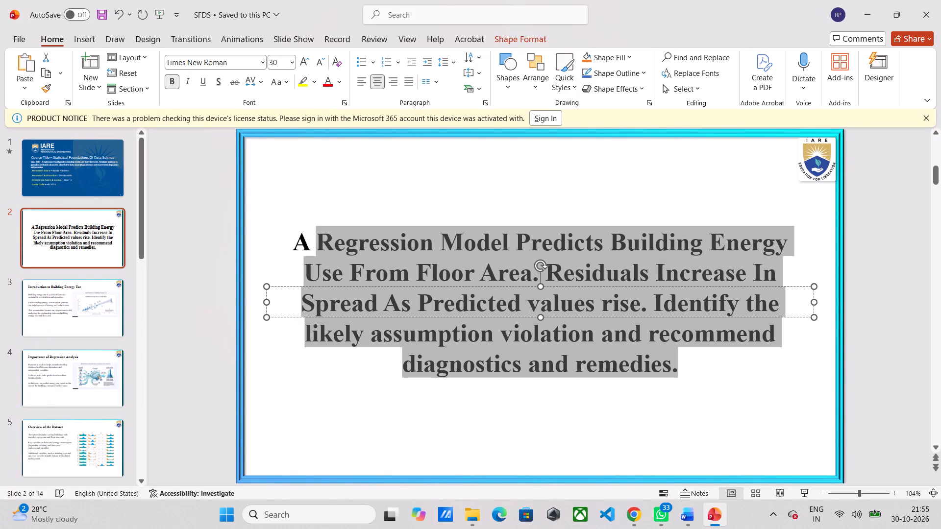
drag(371, 242, 301, 240)
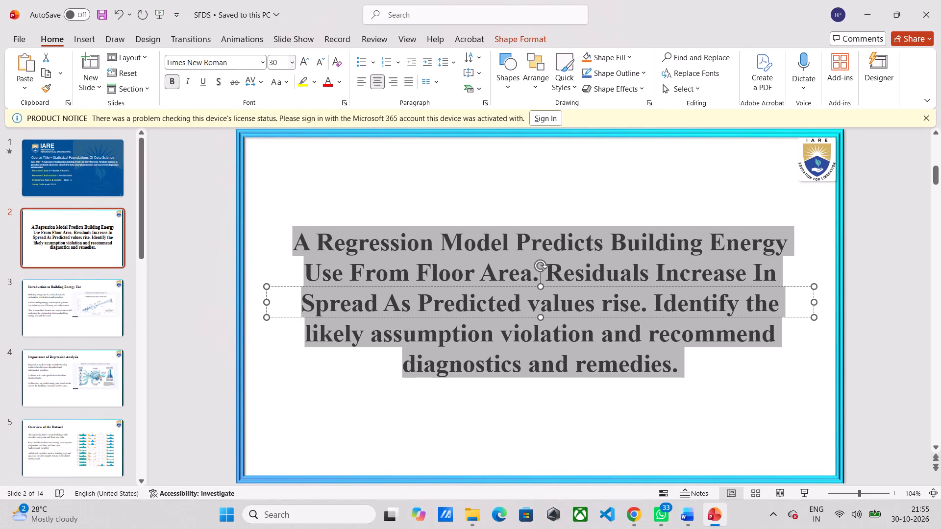
click(277, 60)
key(BackSpace)
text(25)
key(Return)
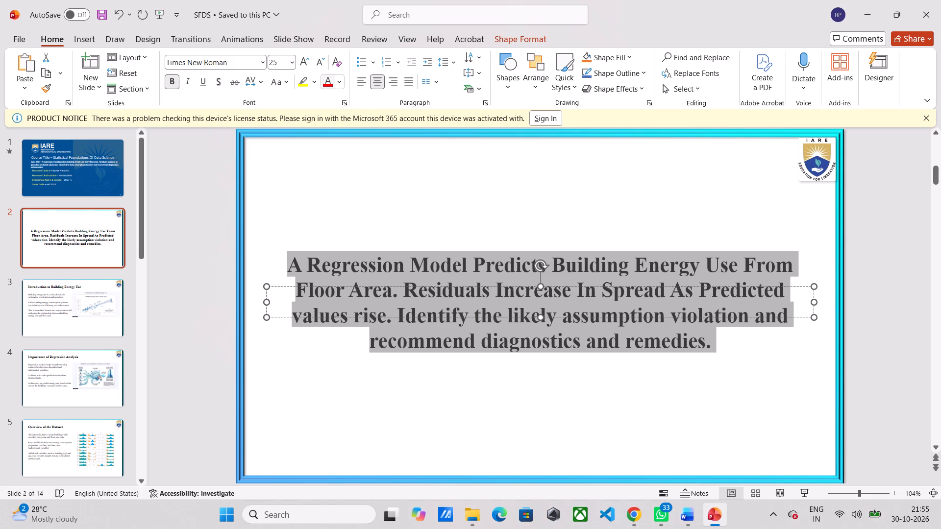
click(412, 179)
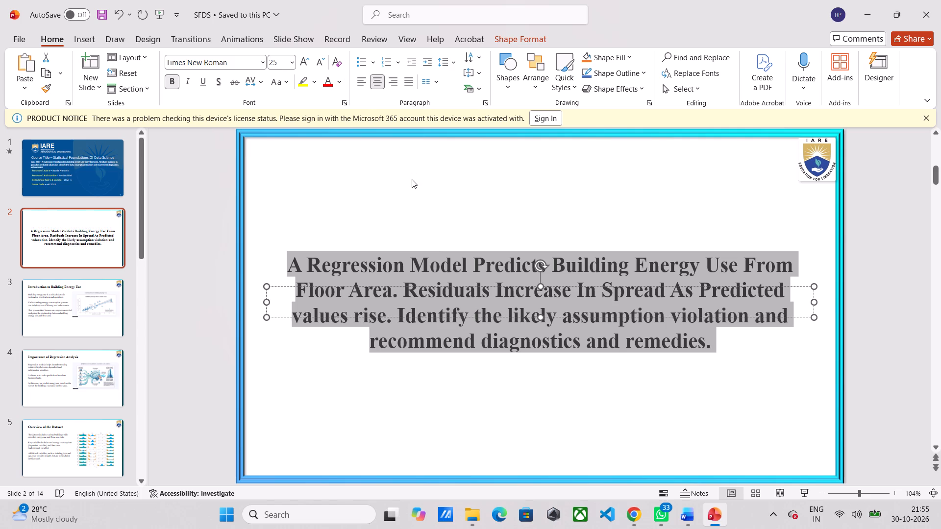